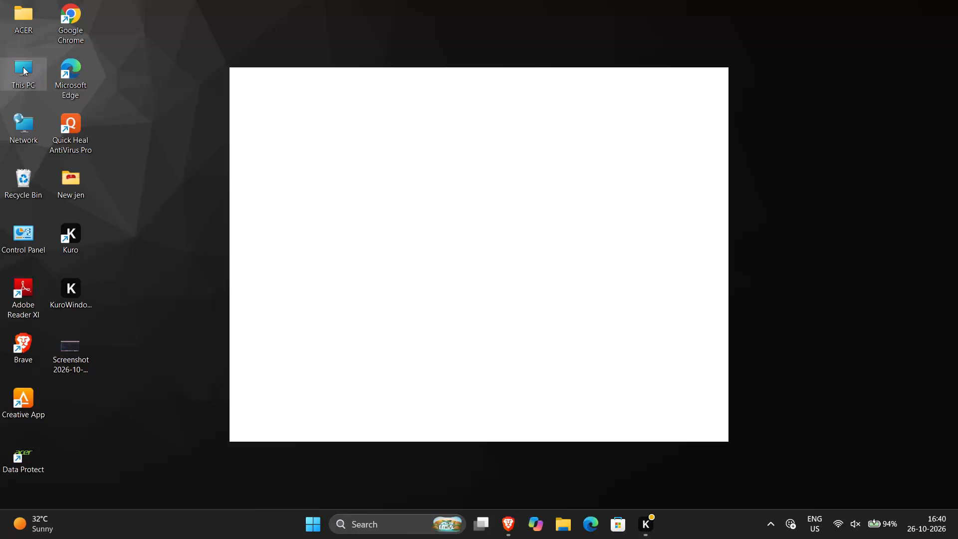
Open the ACER (C:) drive from This PC and display its contents as medium icons.
click(23, 67)
double_click(209, 131)
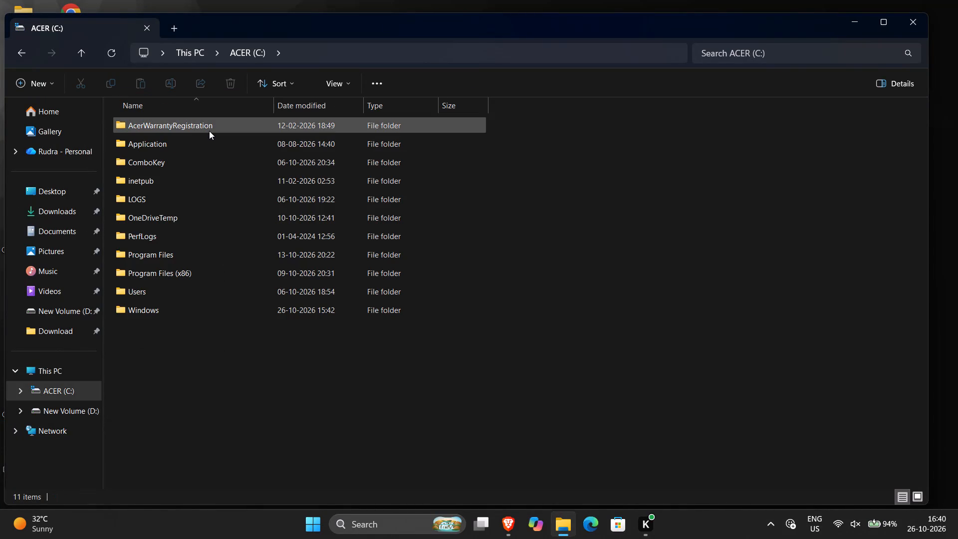
click(350, 86)
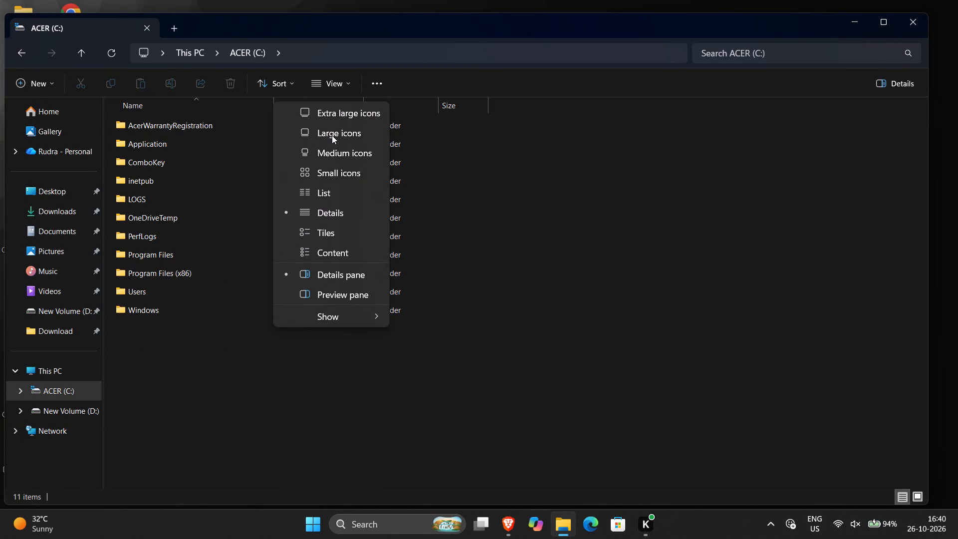
click(333, 153)
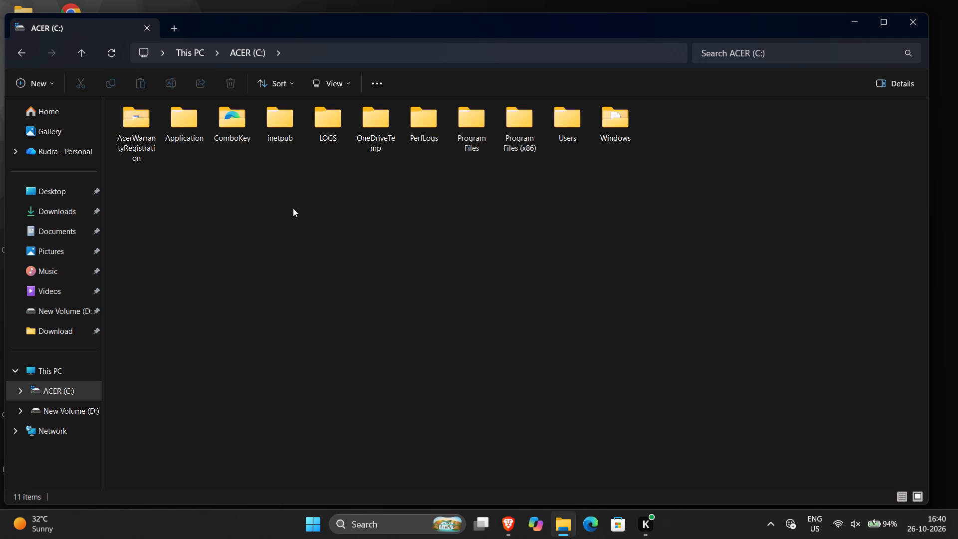
click(292, 209)
Look through the Desktop, Downloads and Documents folders, including the MAXON folder inside Documents.
click(56, 197)
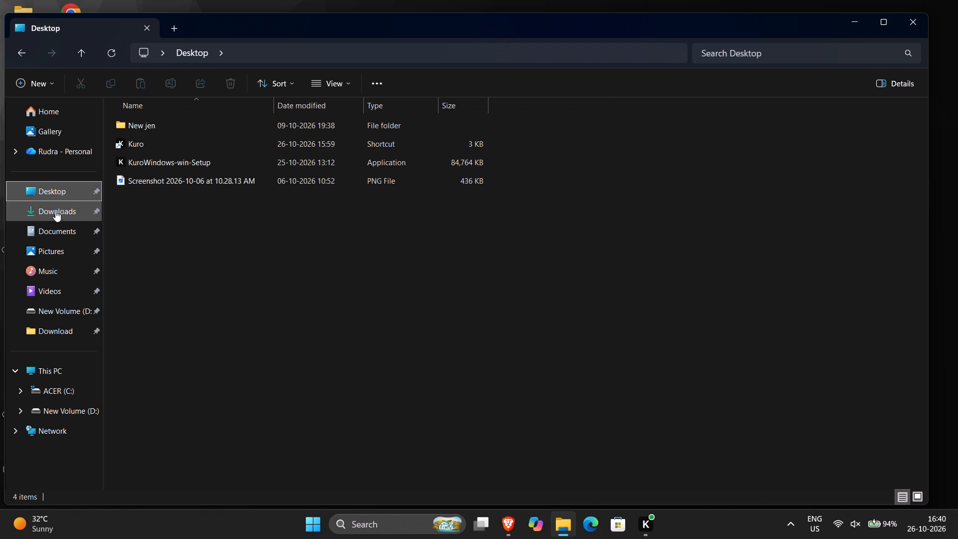
click(56, 215)
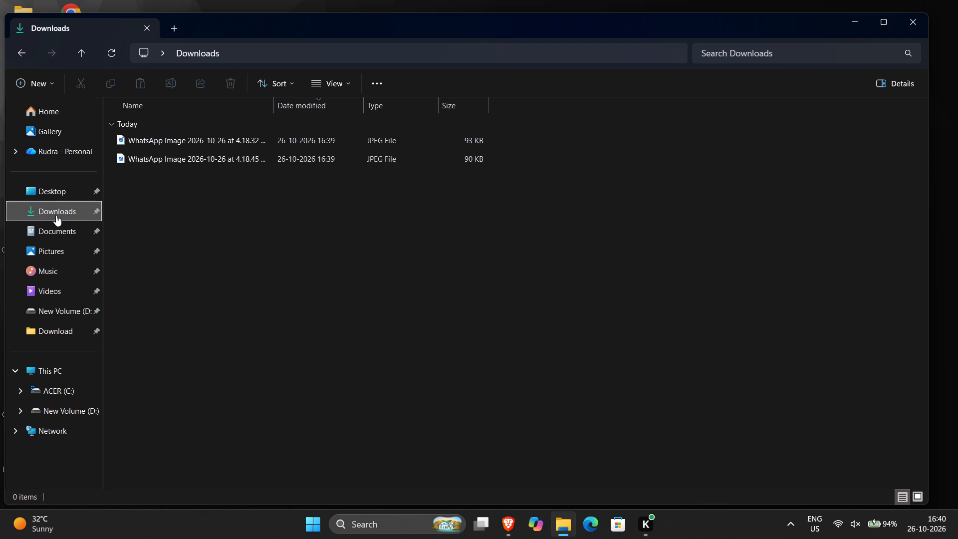
click(52, 234)
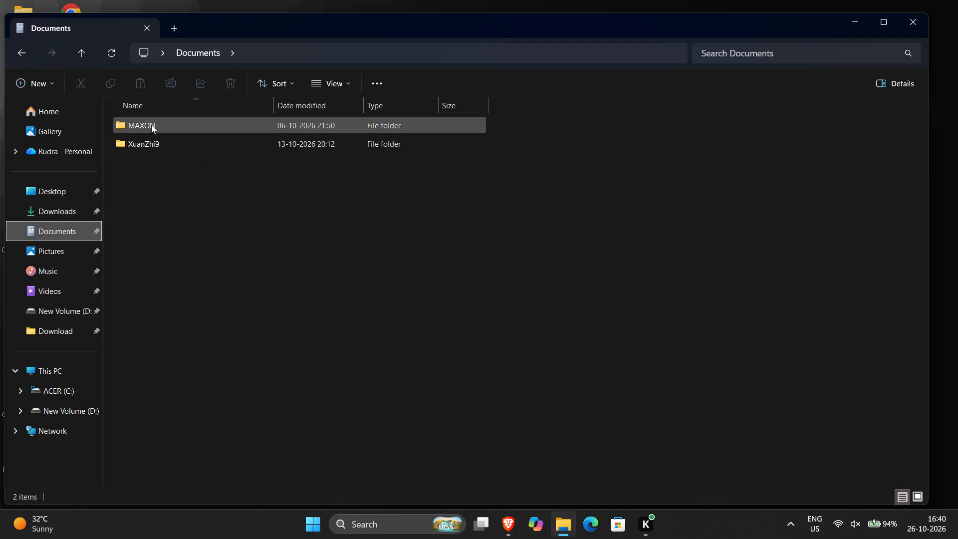
double_click(151, 125)
drag(10, 52, 26, 47)
click(26, 47)
click(54, 252)
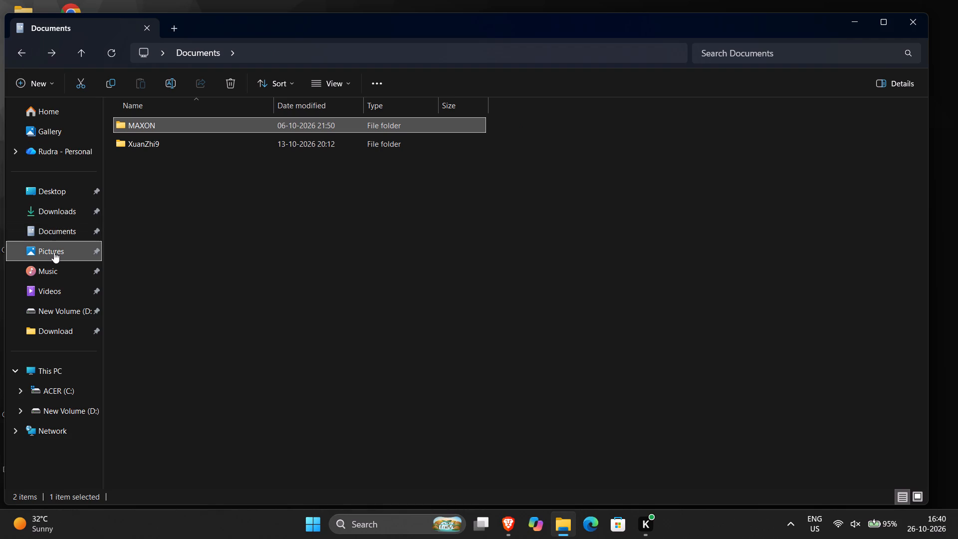
double_click(197, 134)
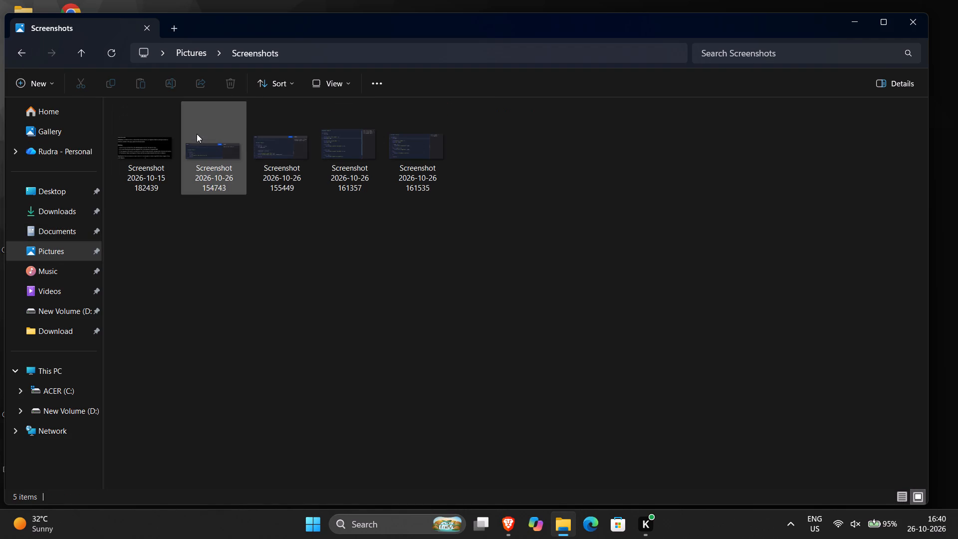
double_click(120, 174)
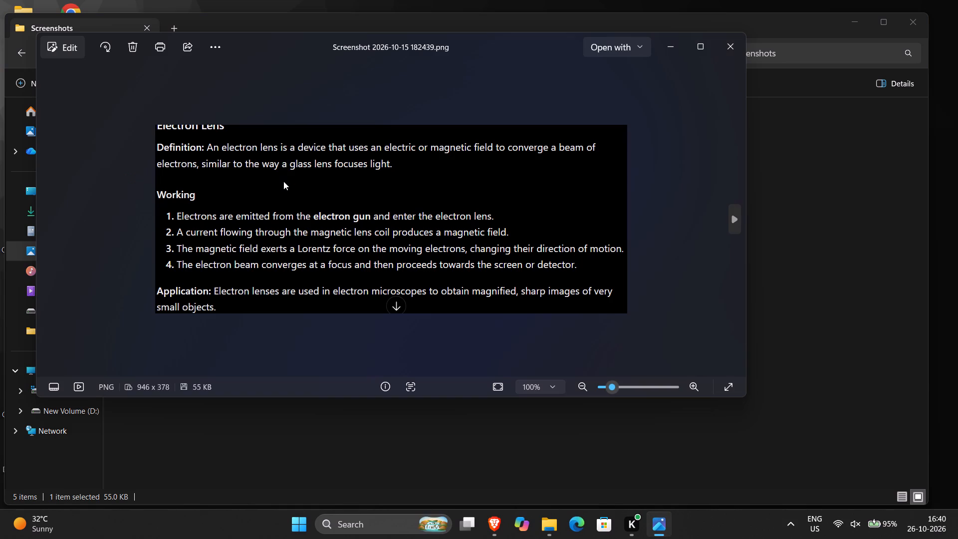
Delete the Electron Lens screenshot and opt out of seeing the delete warning again.
key(Delete)
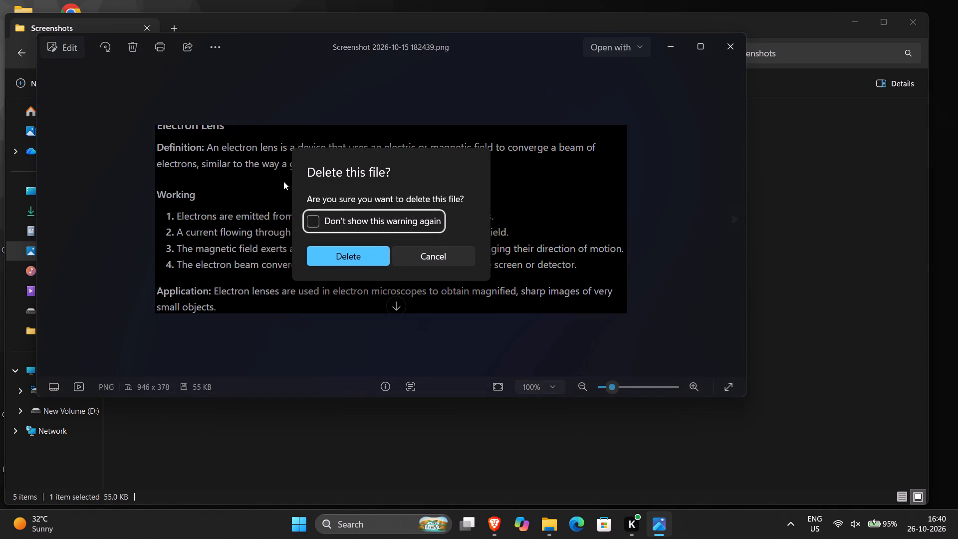
key(Return)
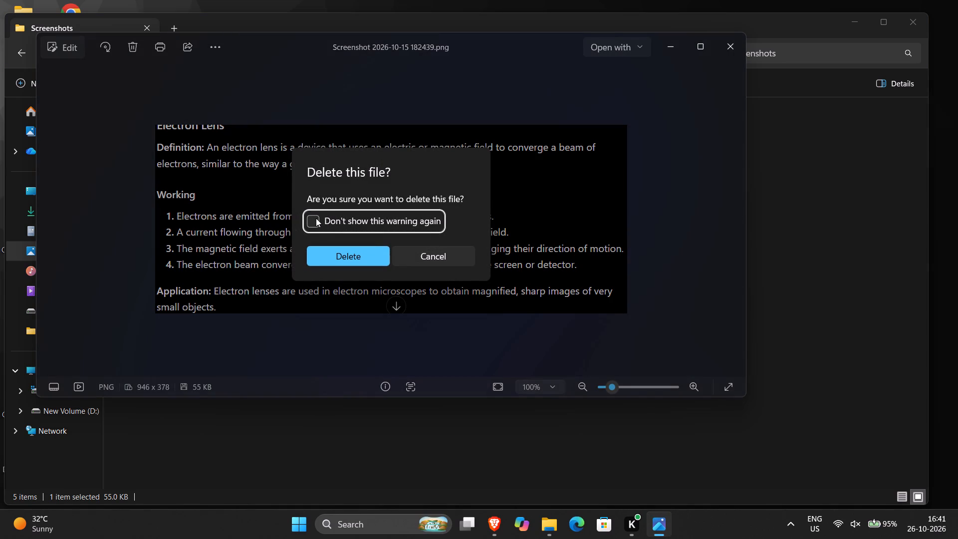
click(316, 218)
click(324, 254)
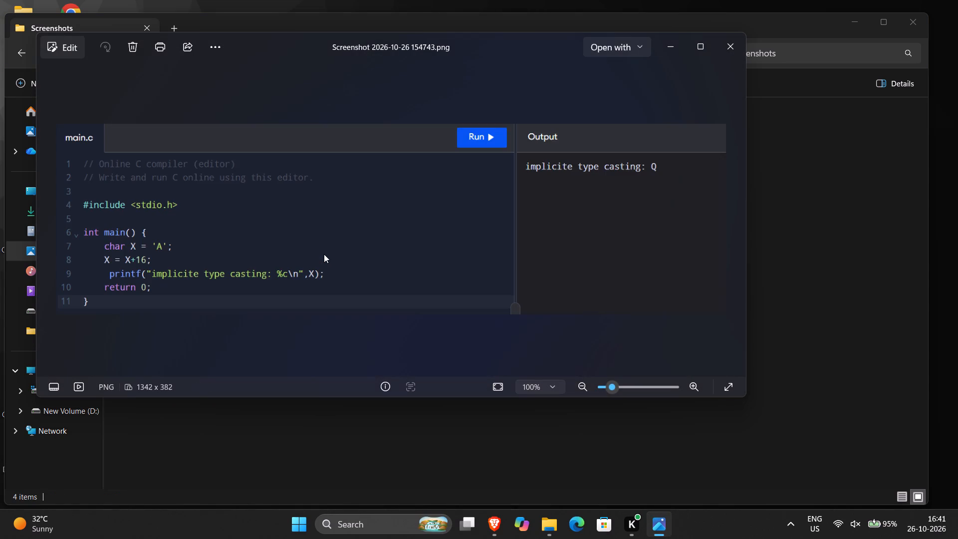
Examine the remaining C program screenshots in the Screenshots folder, comparing their code and output.
key(Right)
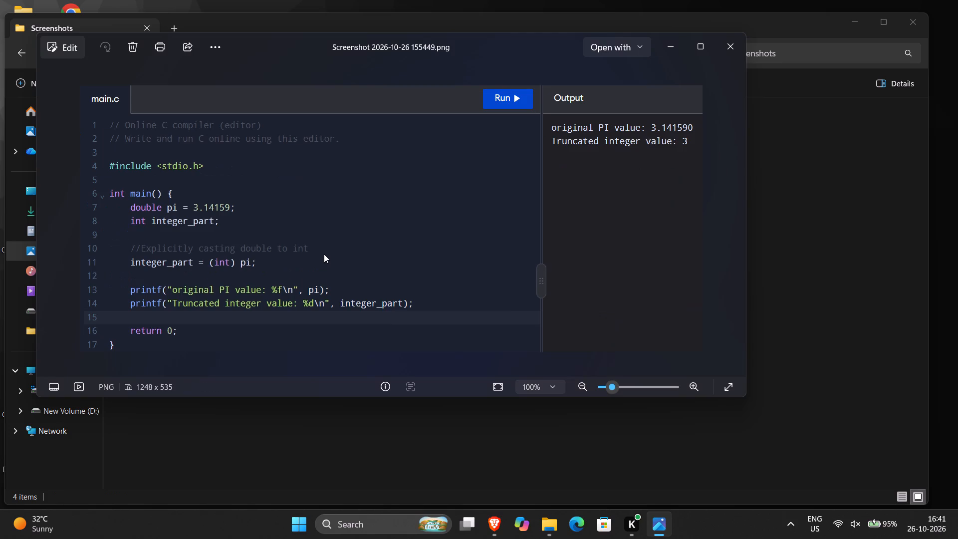
key(Left)
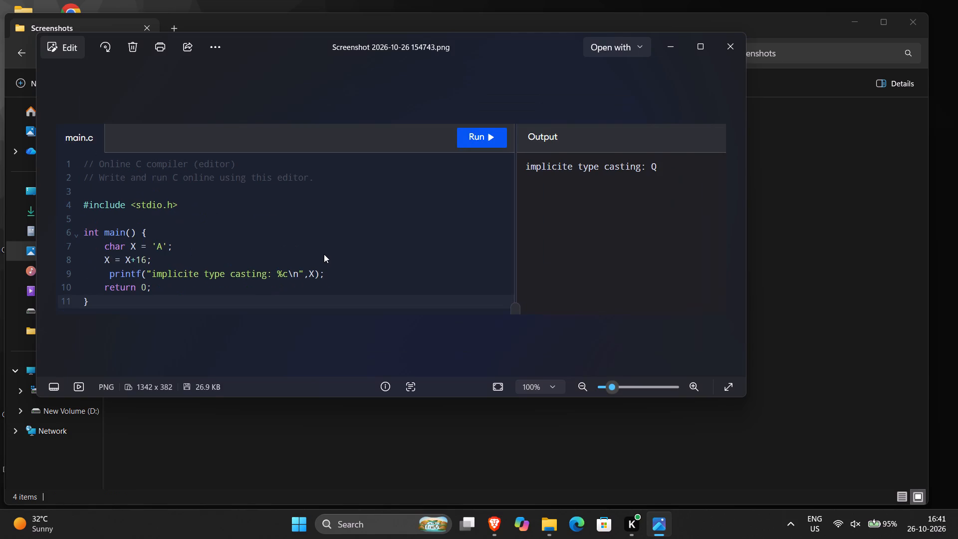
key(Right)
key(Right)
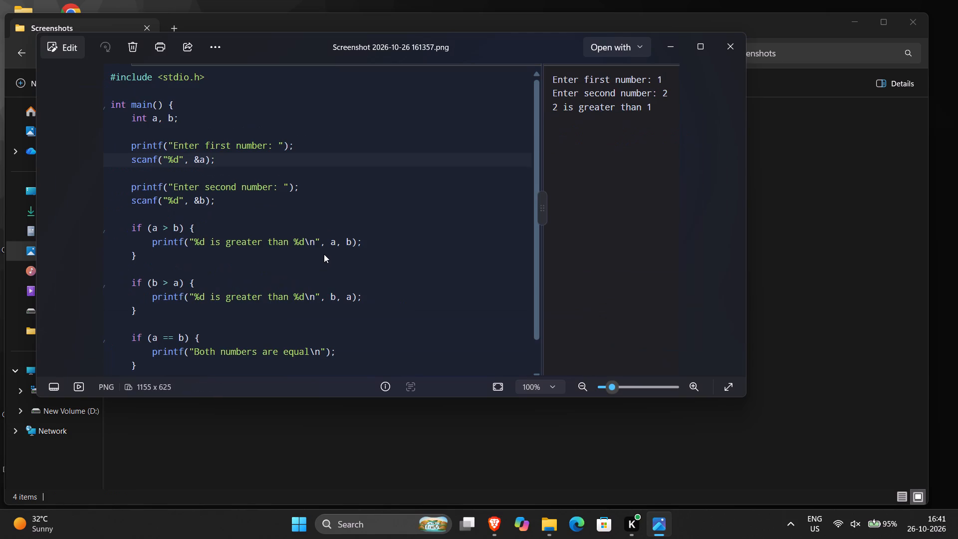
key(Right)
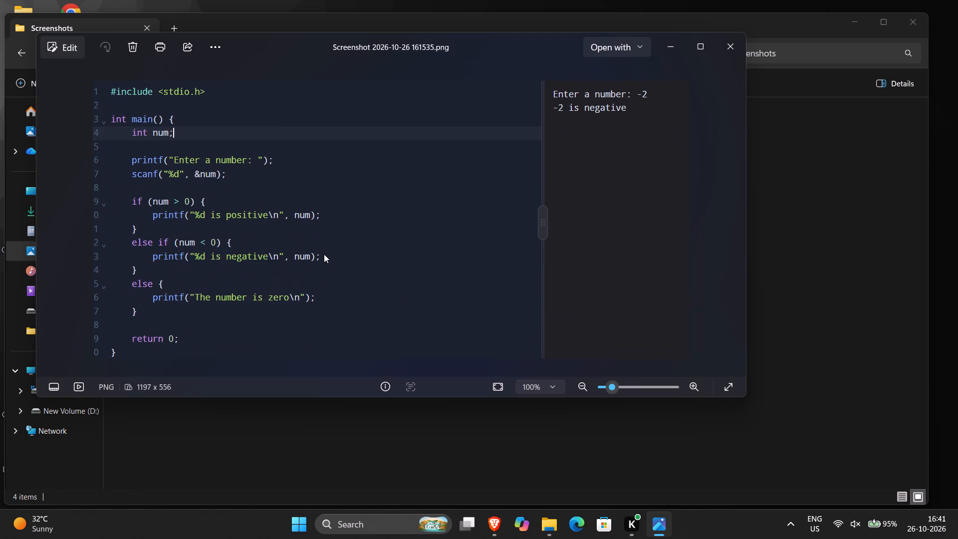
key(Right)
key(Left)
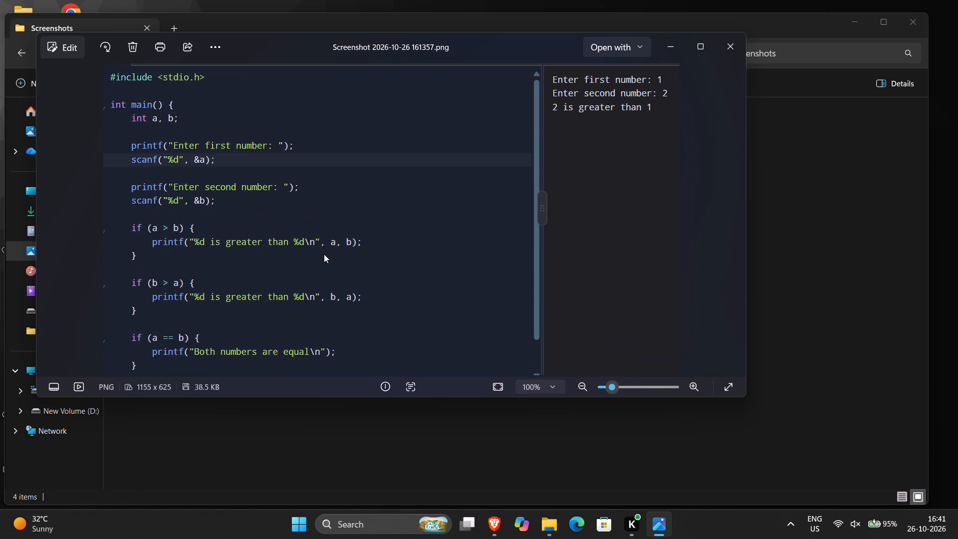
key(Left)
key(Left)
key(Left)
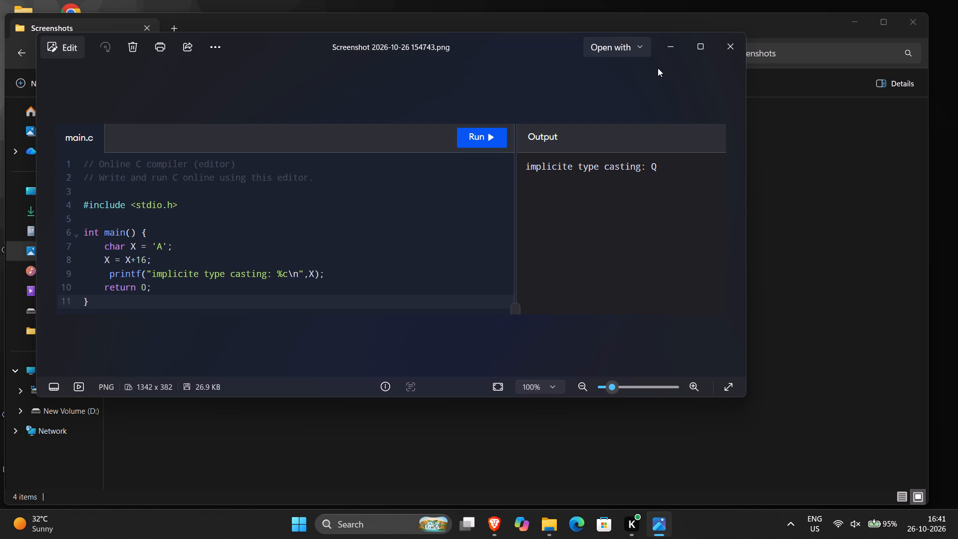
key(Right)
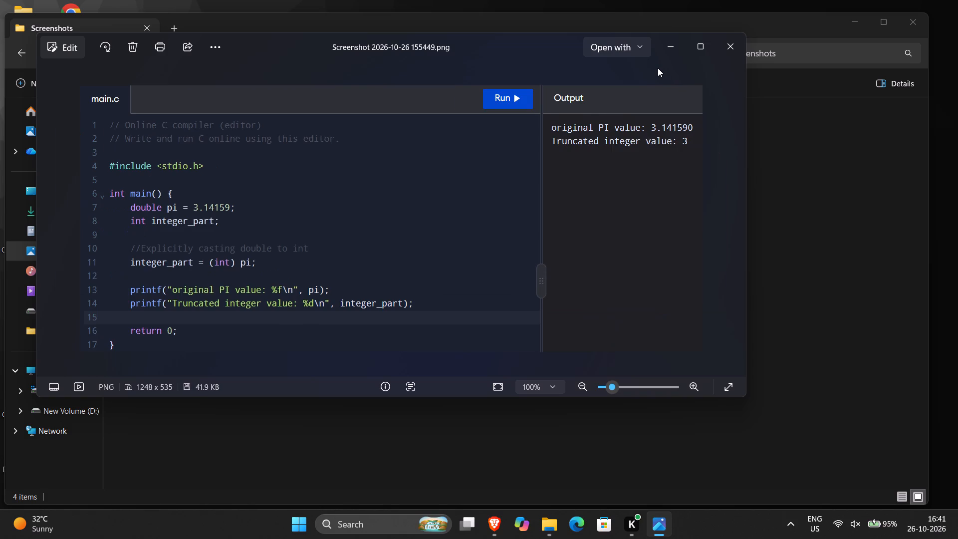
key(Right)
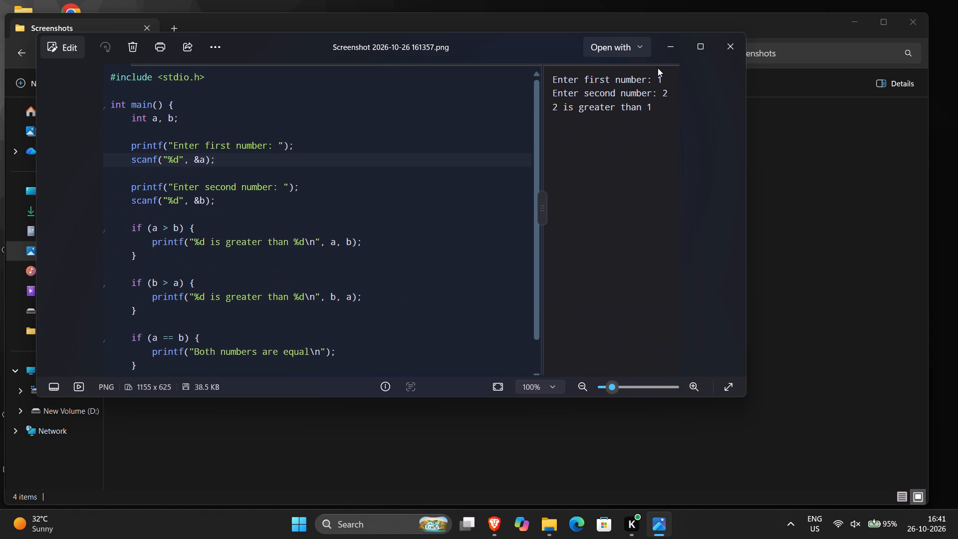
key(Right)
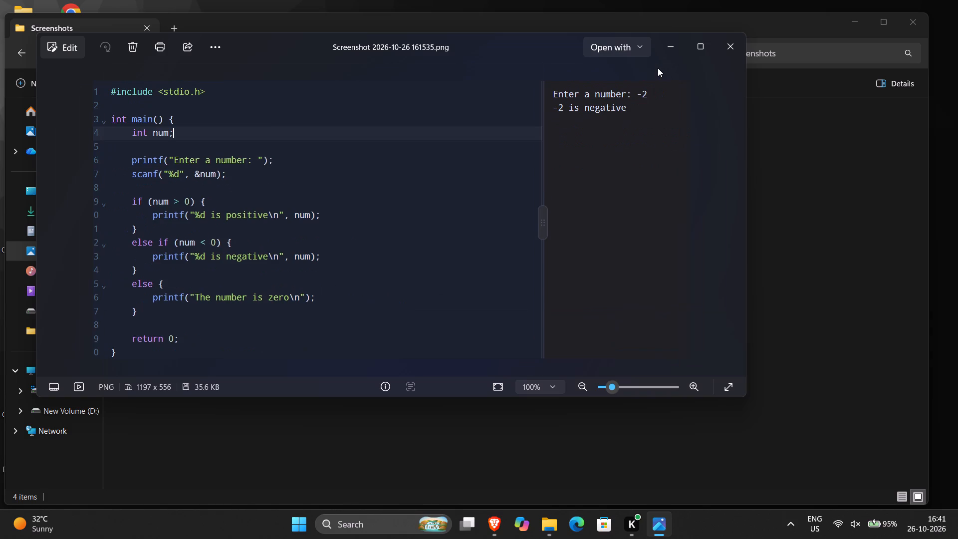
key(Left)
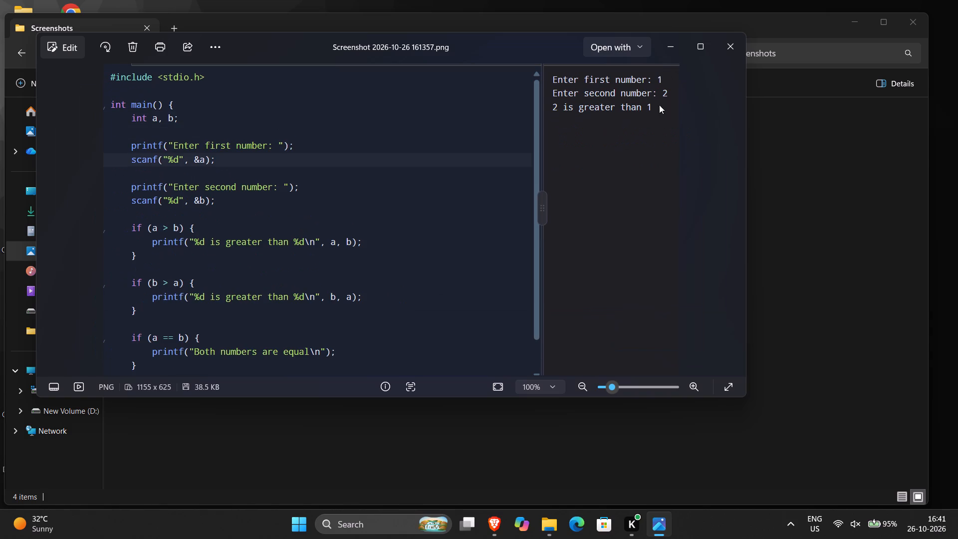
Close the image viewer and the File Explorer window to get back to the desktop.
click(670, 38)
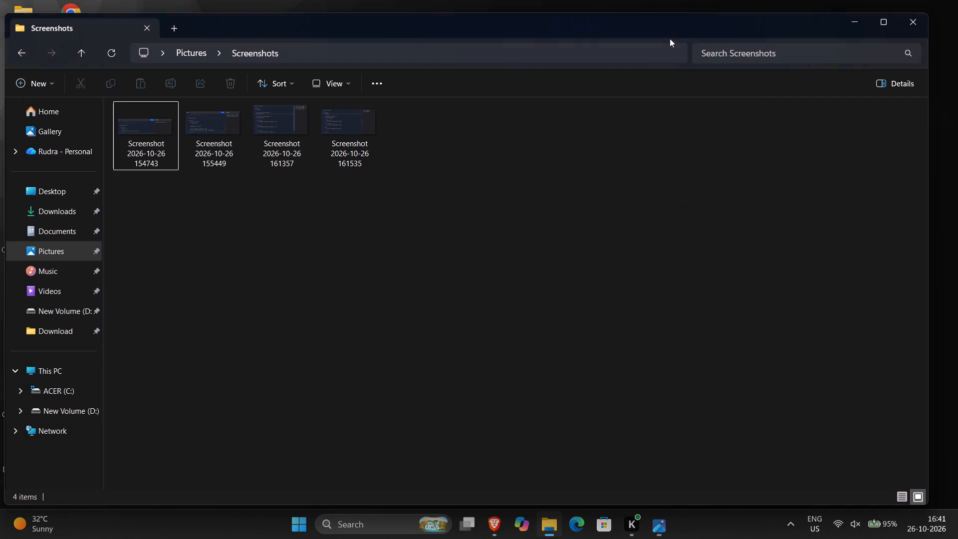
click(669, 514)
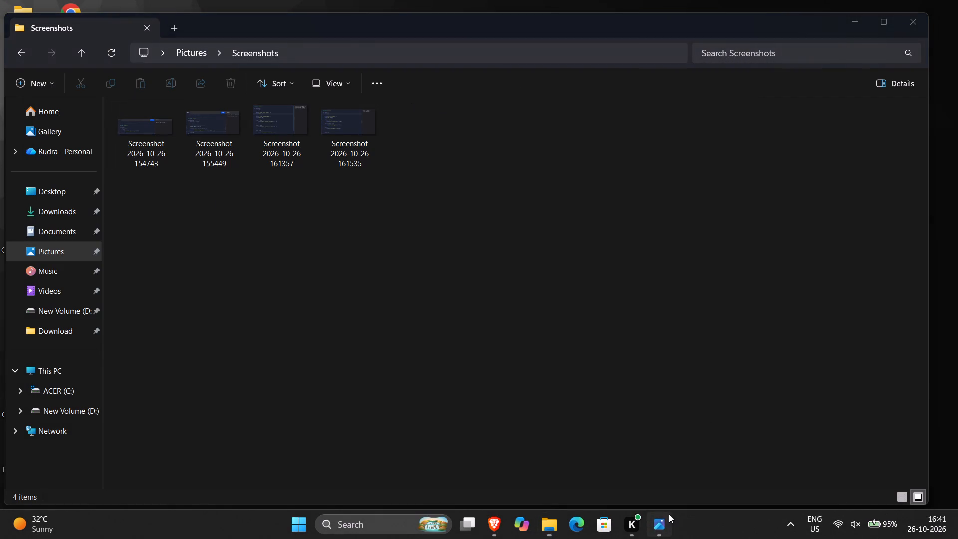
click(728, 60)
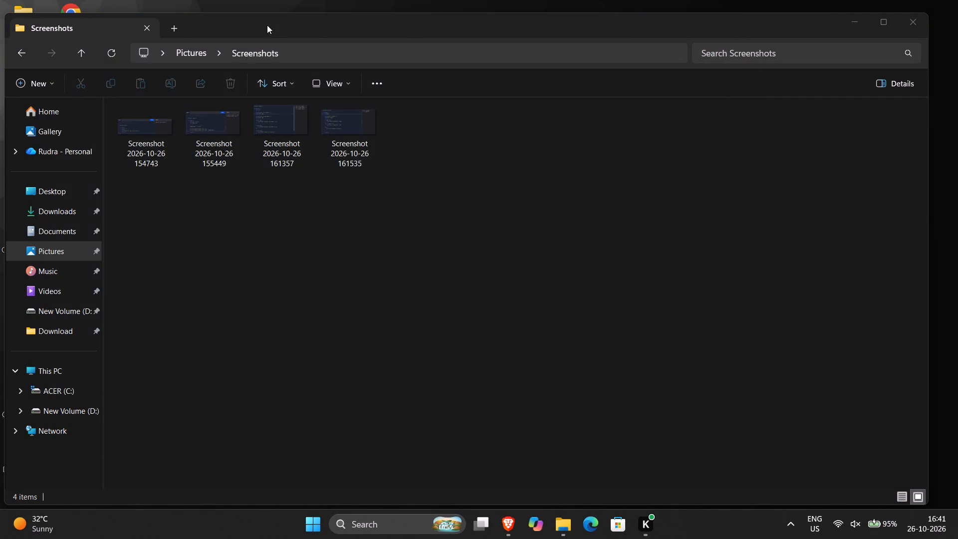
click(28, 55)
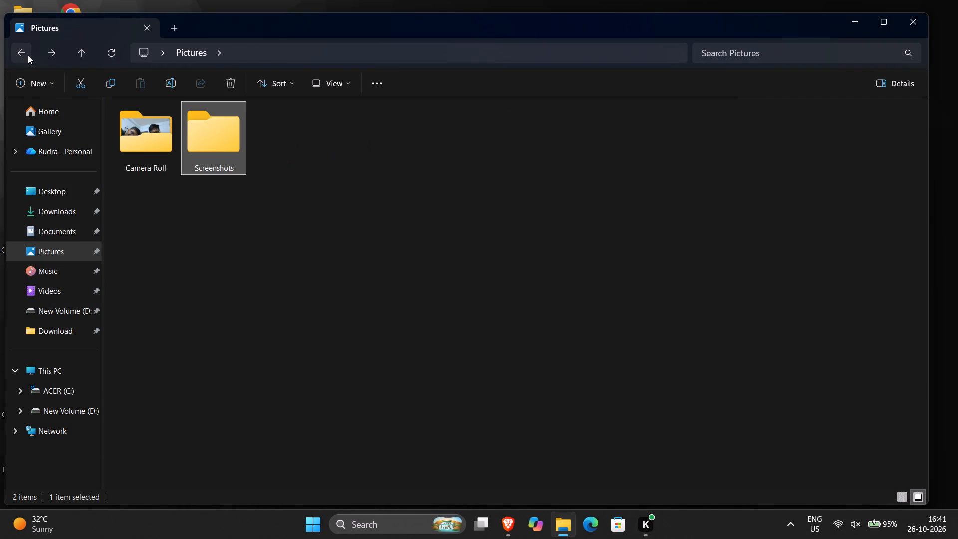
click(28, 55)
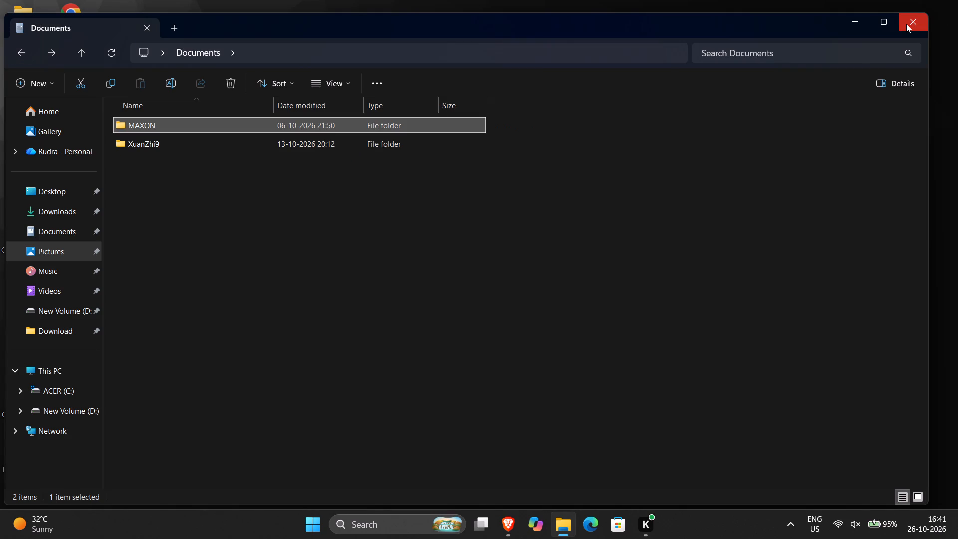
click(906, 24)
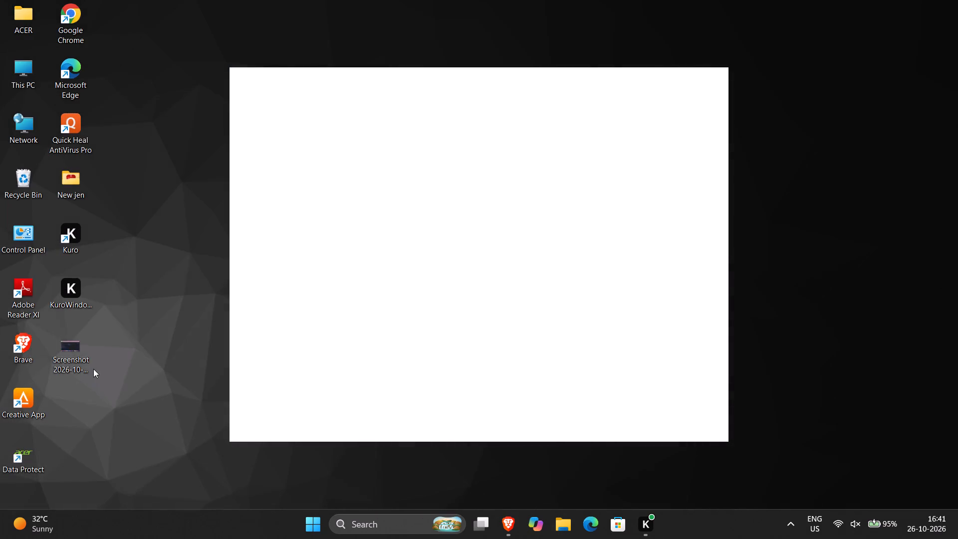
Open the screenshot image stored on the desktop.
double_click(73, 355)
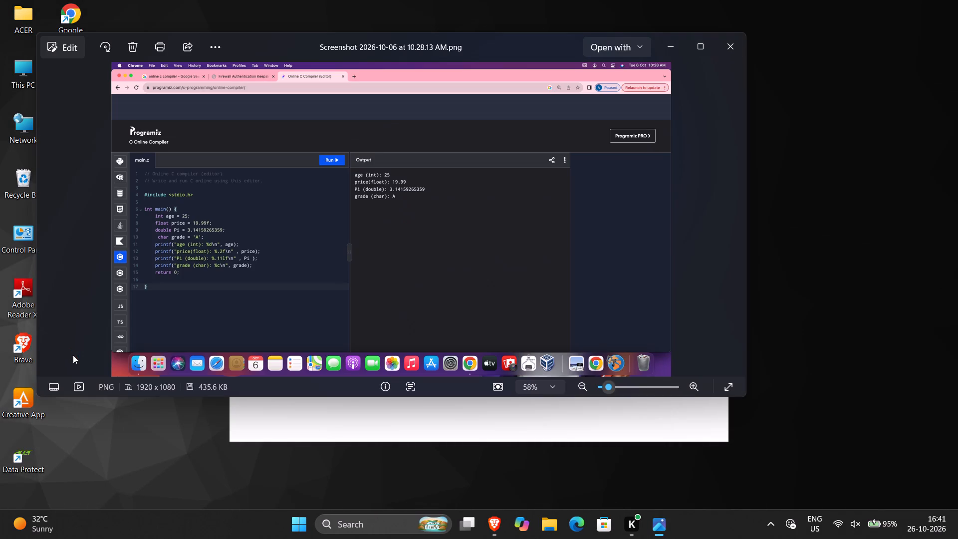
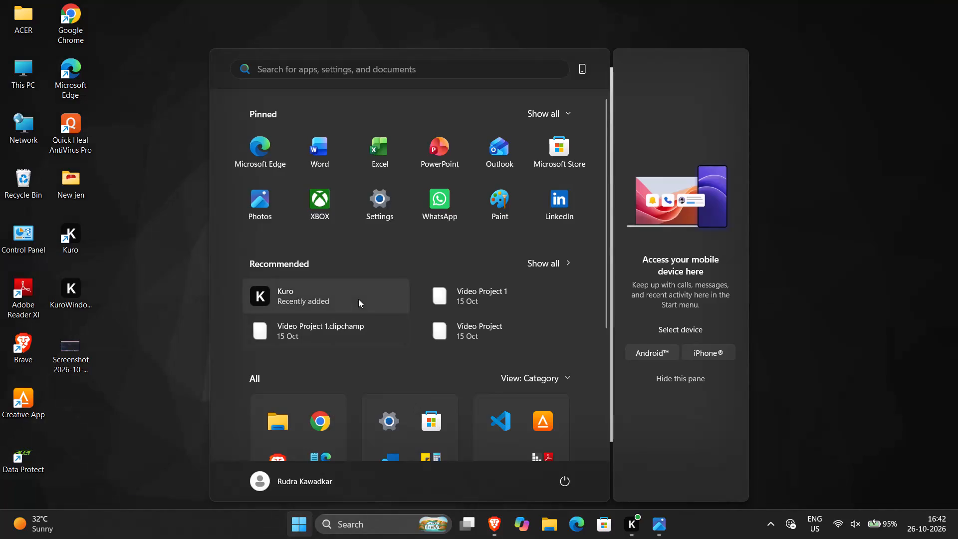
Open Word and create a new blank document.
click(314, 150)
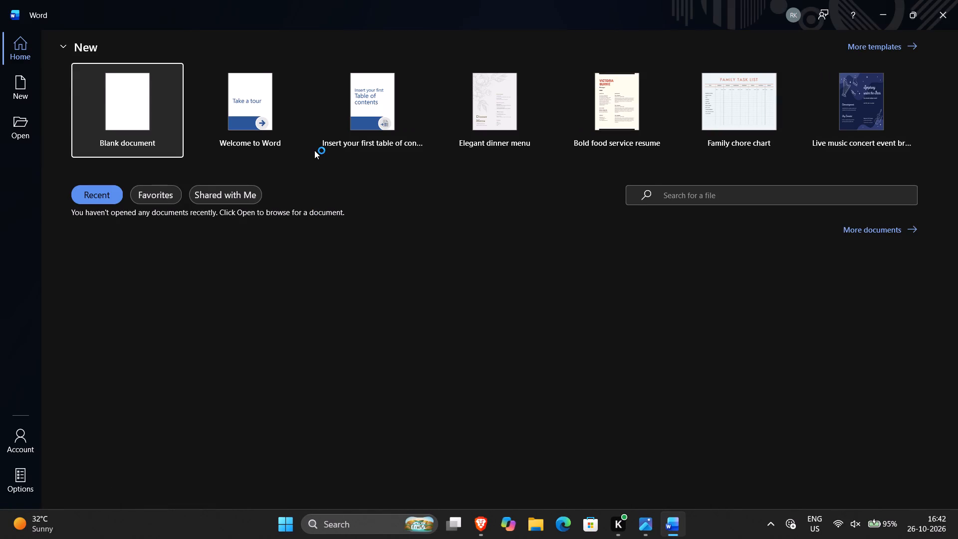
click(173, 129)
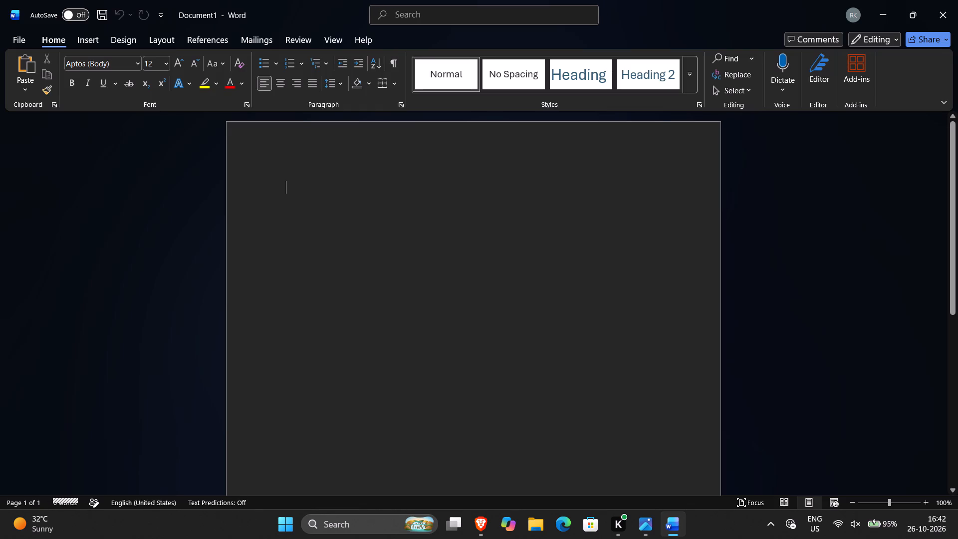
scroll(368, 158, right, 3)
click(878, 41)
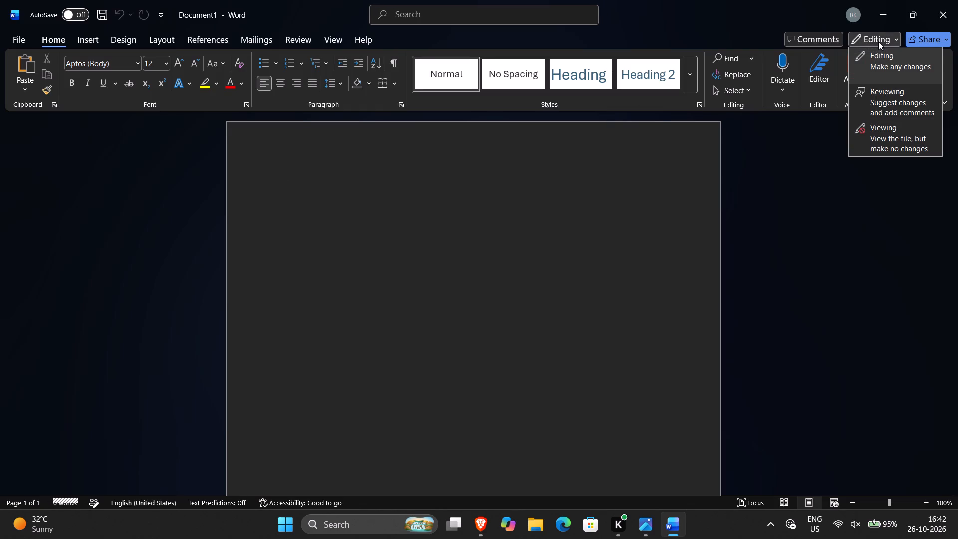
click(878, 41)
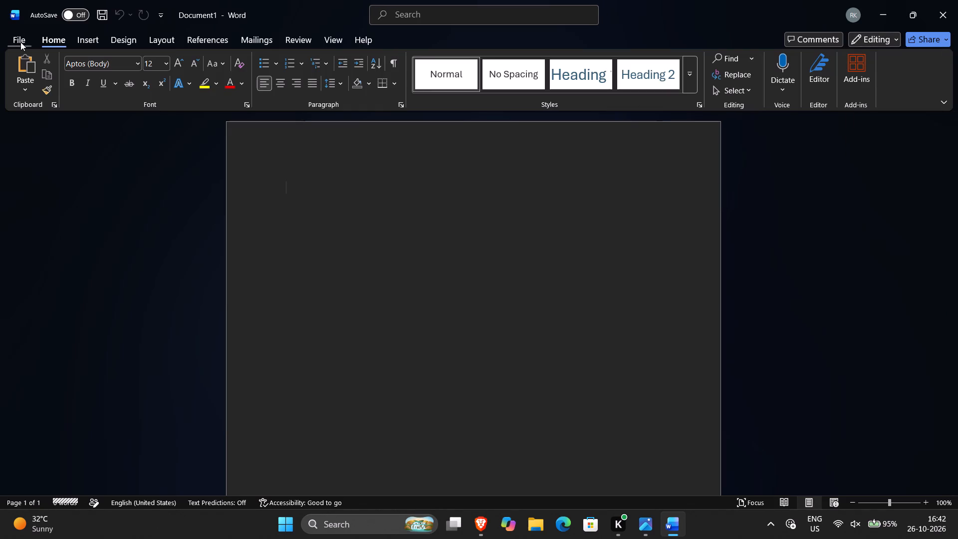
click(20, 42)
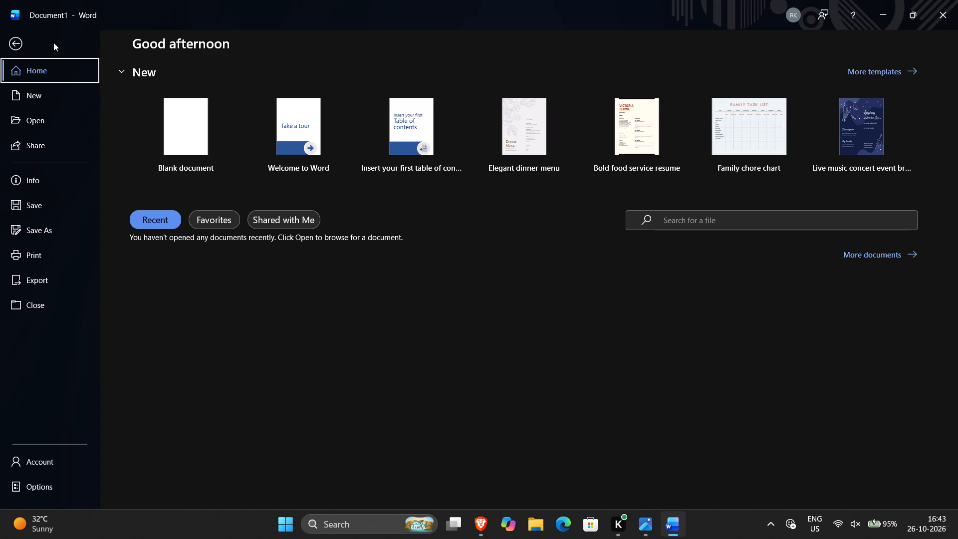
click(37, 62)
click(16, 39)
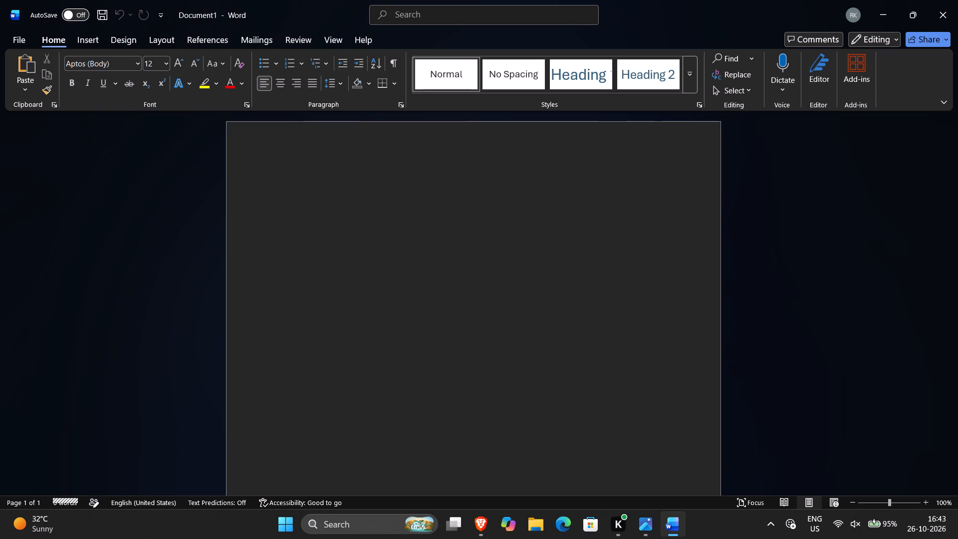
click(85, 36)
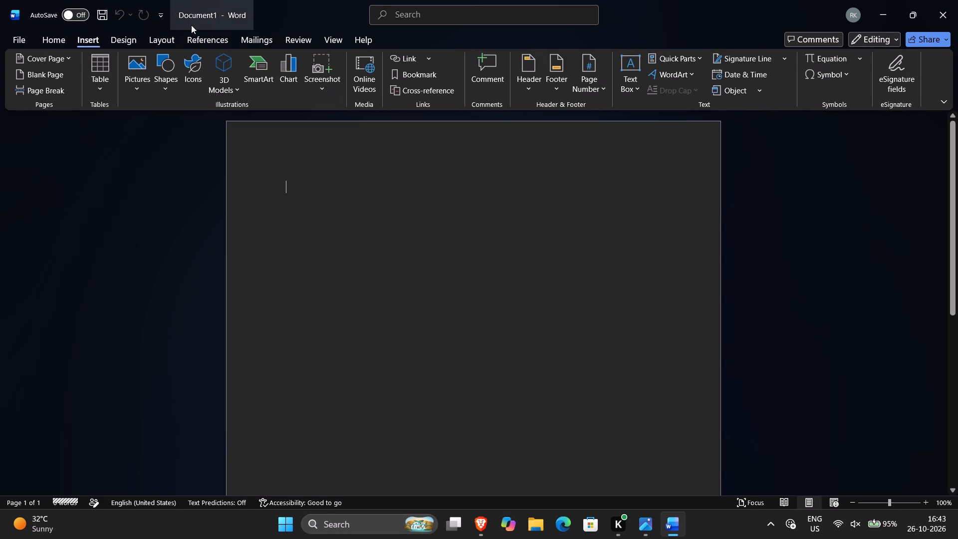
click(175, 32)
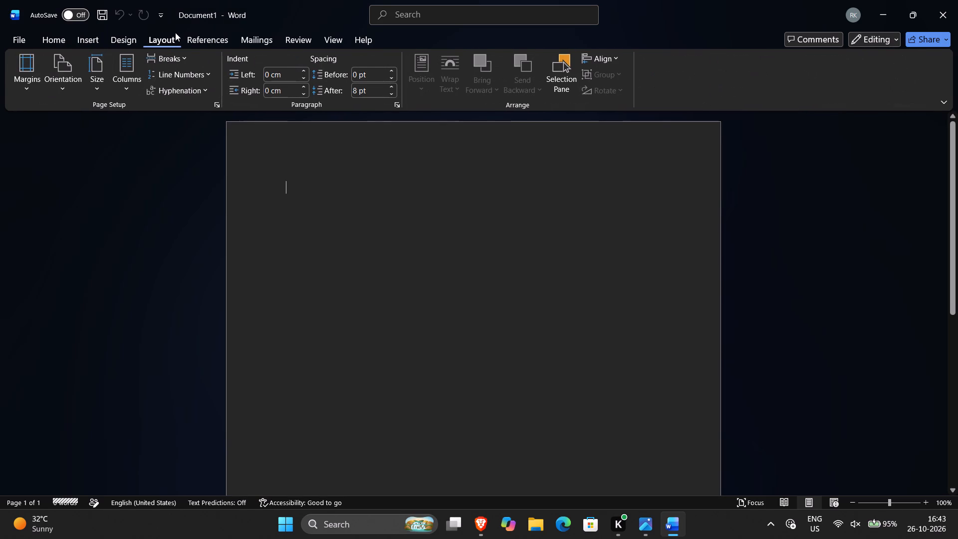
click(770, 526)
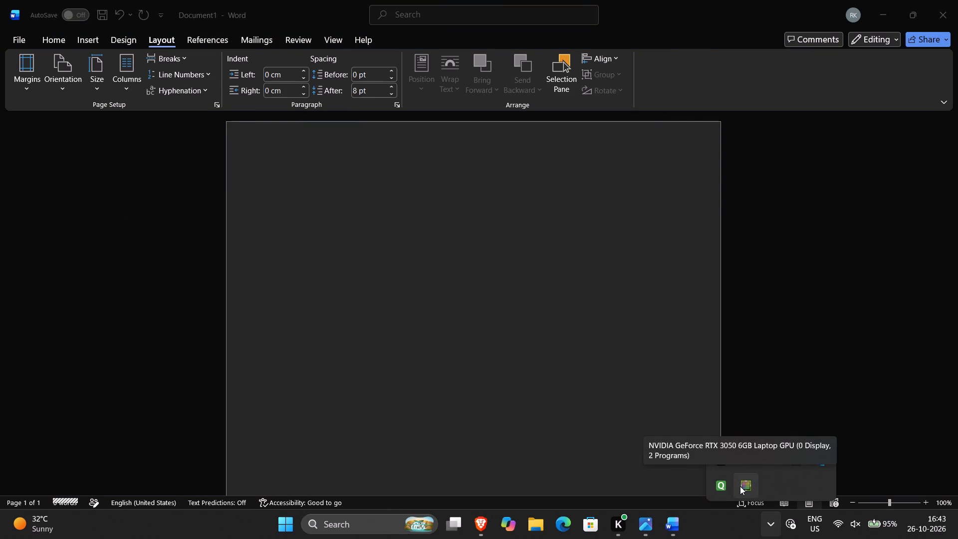
Examine the available toggles in the Windows quick settings, from Wi-Fi and energy saver through Cast and Project, and return to the document.
click(830, 522)
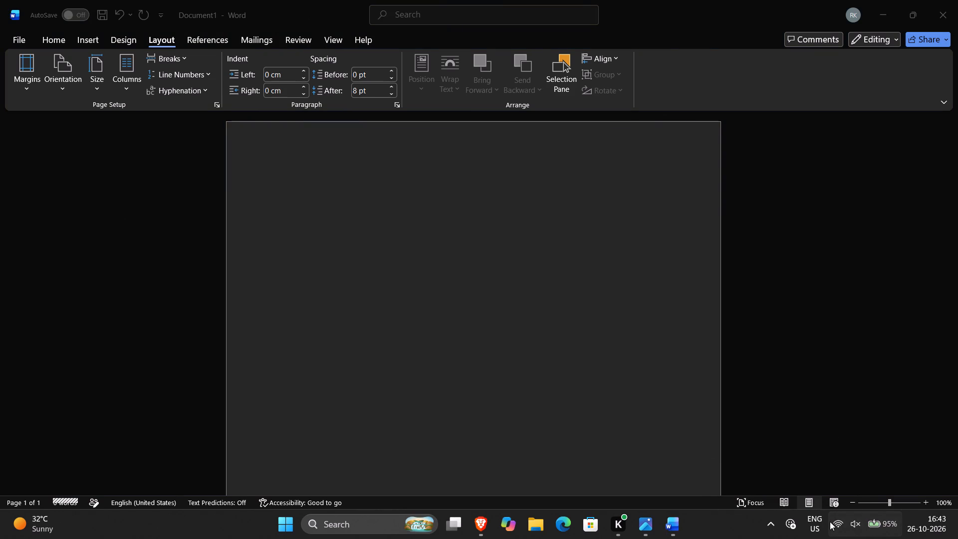
click(830, 522)
click(841, 520)
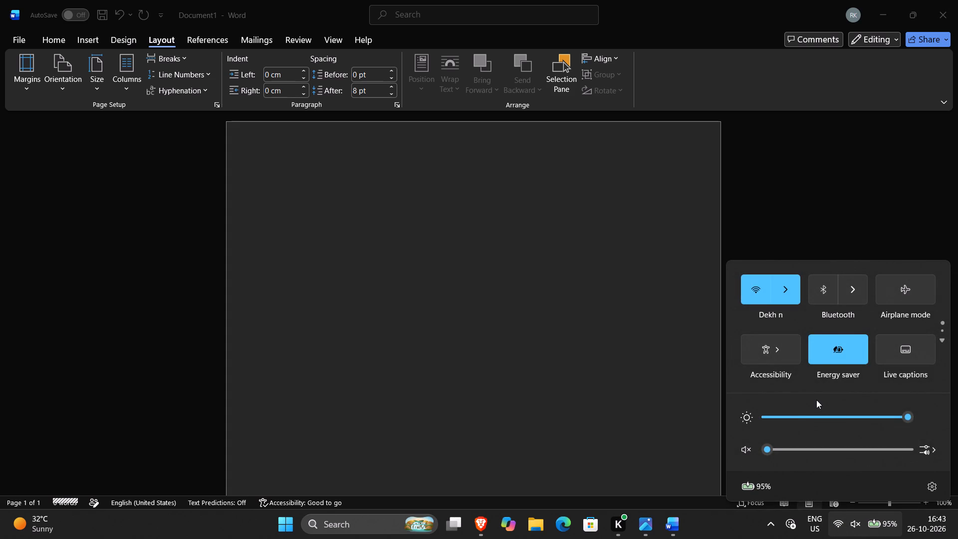
scroll(816, 400, down, 1)
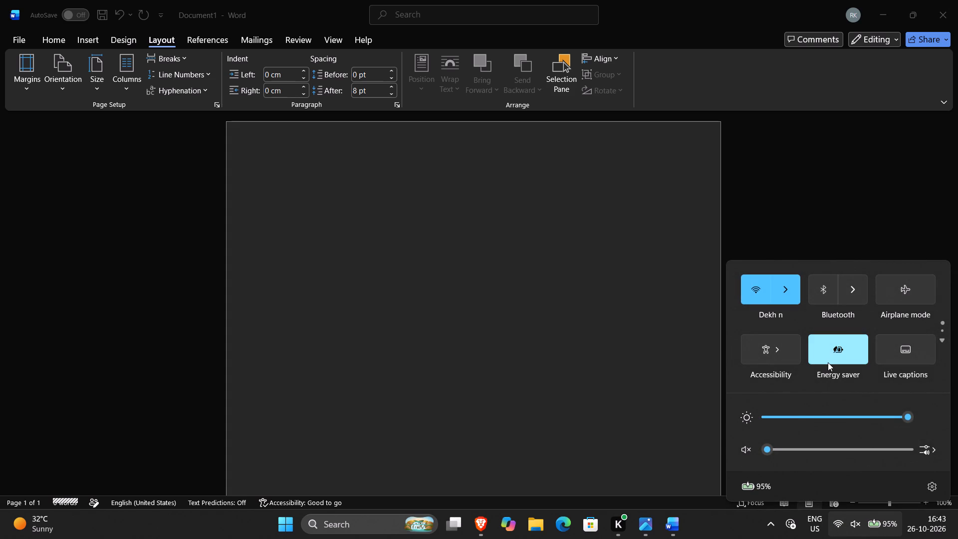
click(923, 472)
scroll(902, 355, down, 5)
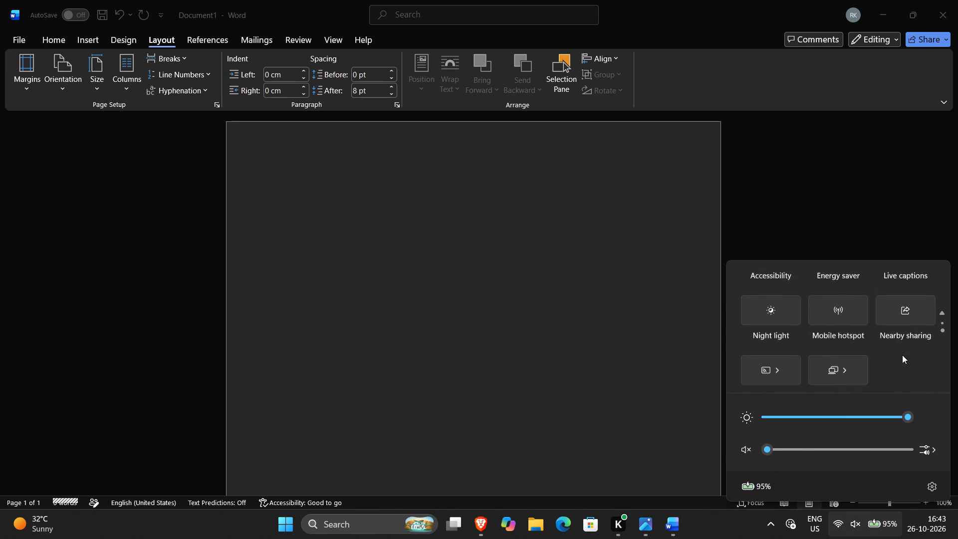
scroll(902, 355, down, 3)
scroll(902, 355, up, 3)
scroll(902, 355, down, 5)
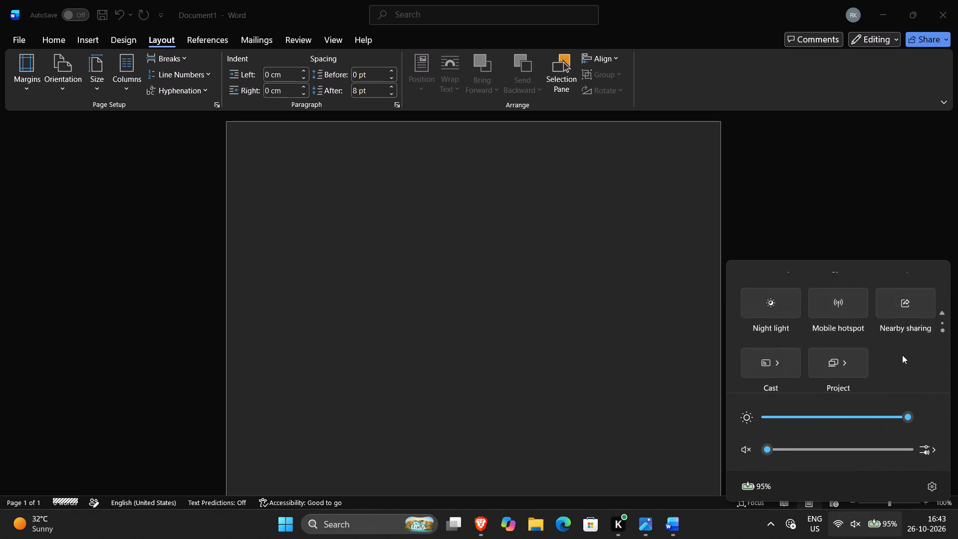
click(851, 190)
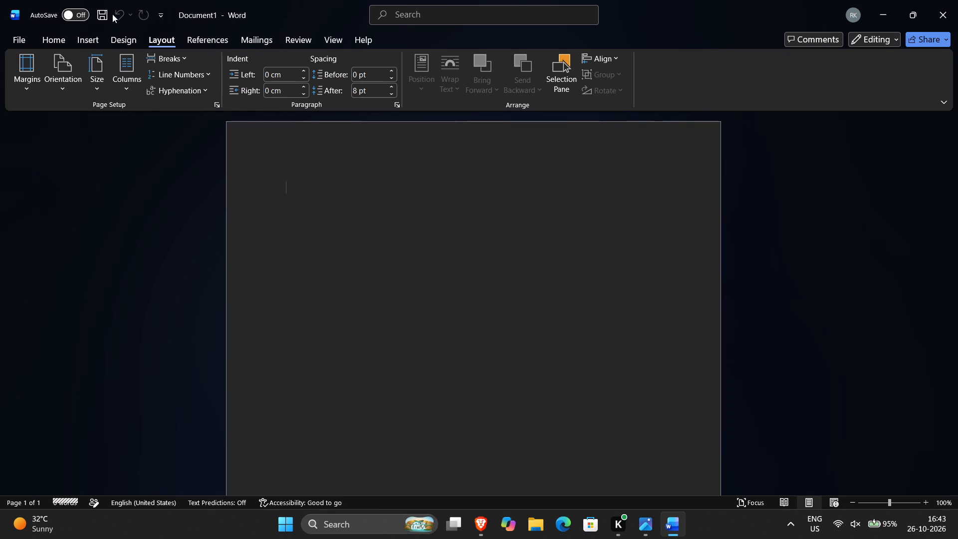
Start inserting a picture into the blank Word document by bringing up the available picture sources.
click(84, 36)
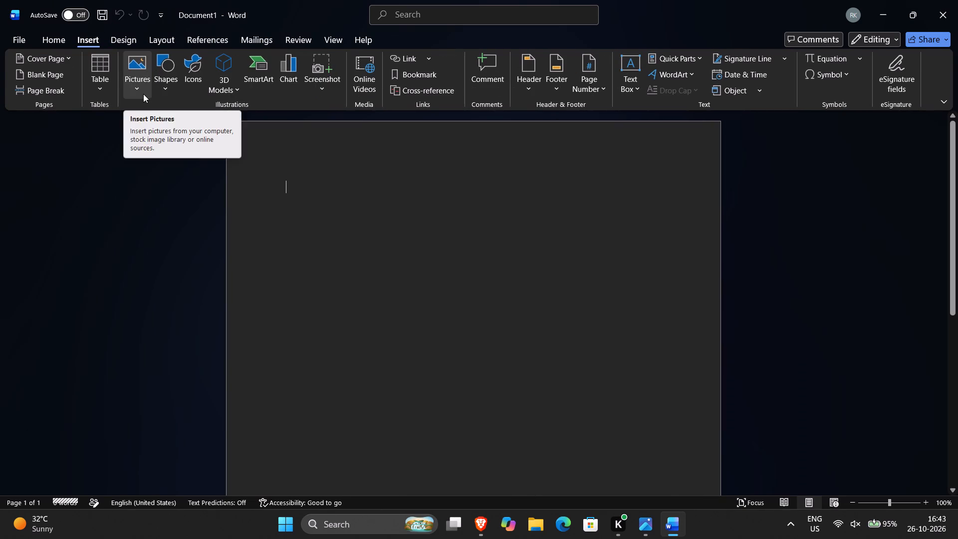
click(143, 94)
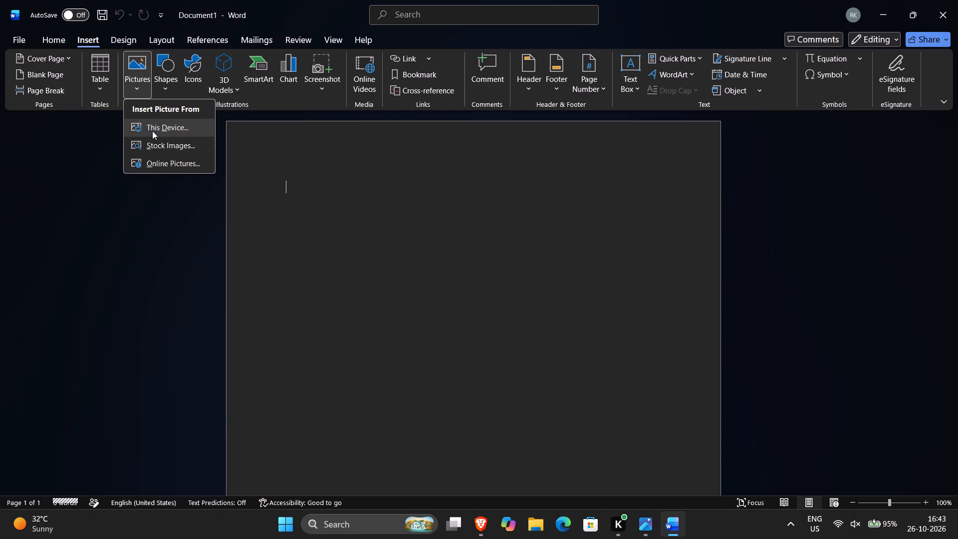
Insert the picture "Screenshot 2026-10-06 at 10.28.13 AM" from this device's Desktop folder into the document.
click(152, 131)
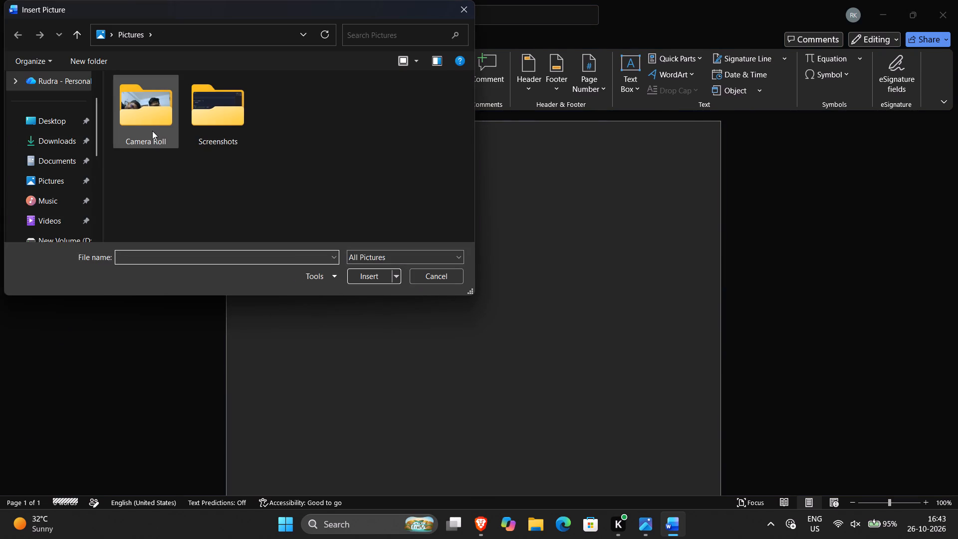
double_click(55, 160)
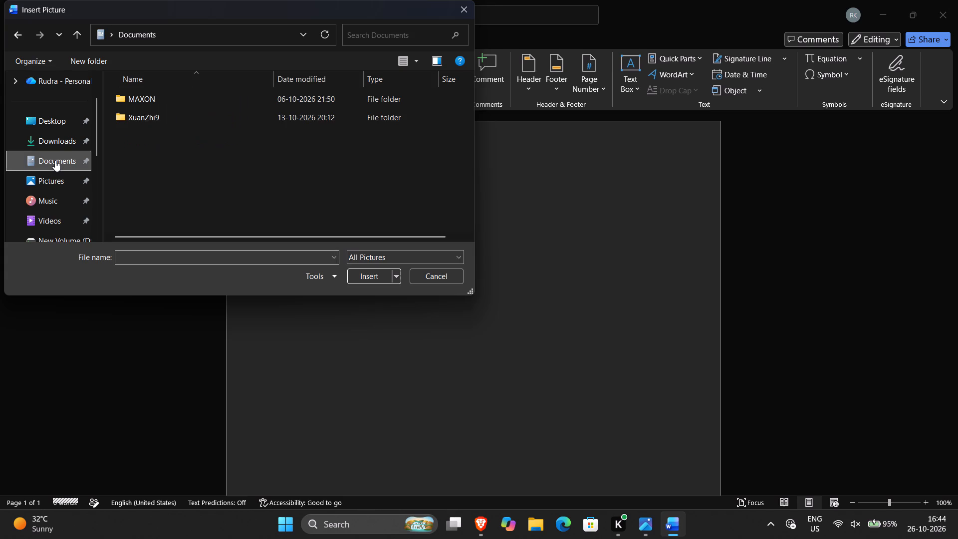
click(68, 120)
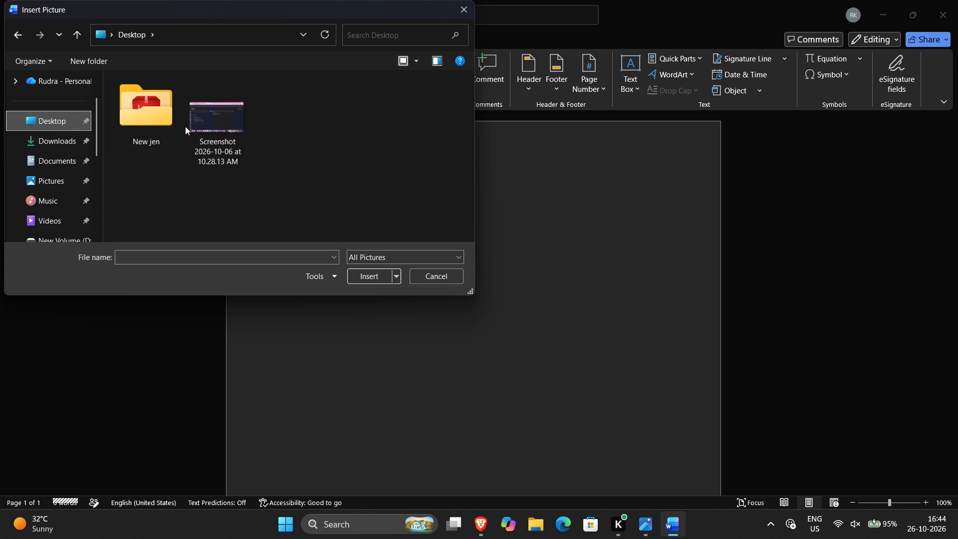
double_click(190, 125)
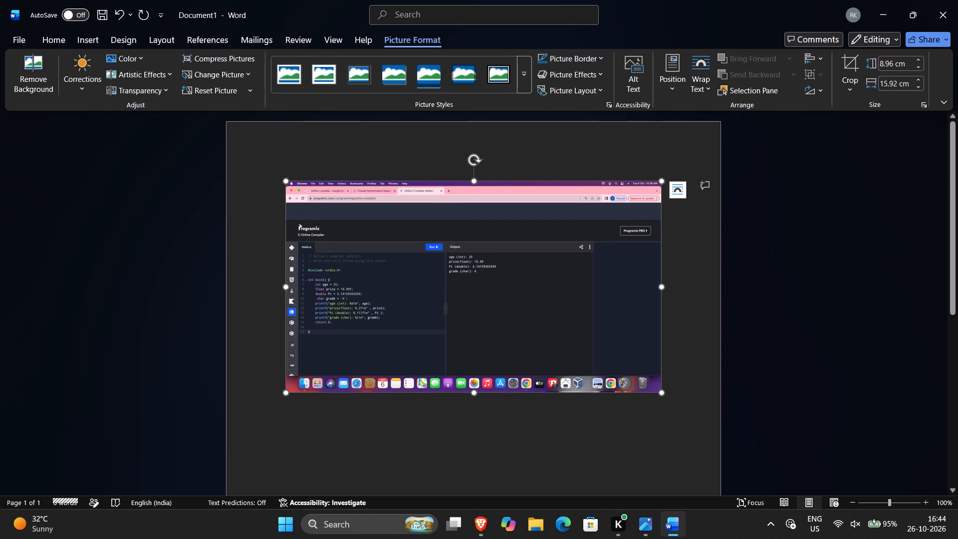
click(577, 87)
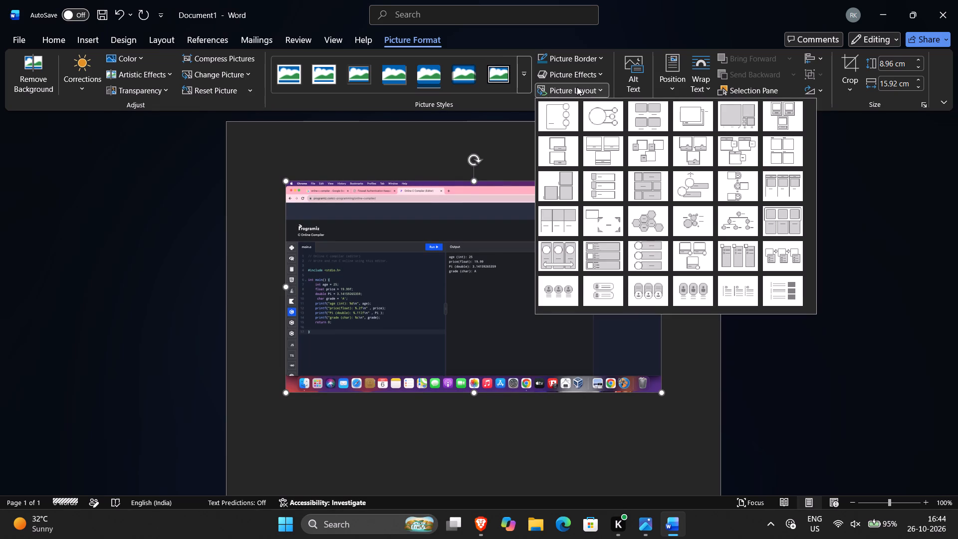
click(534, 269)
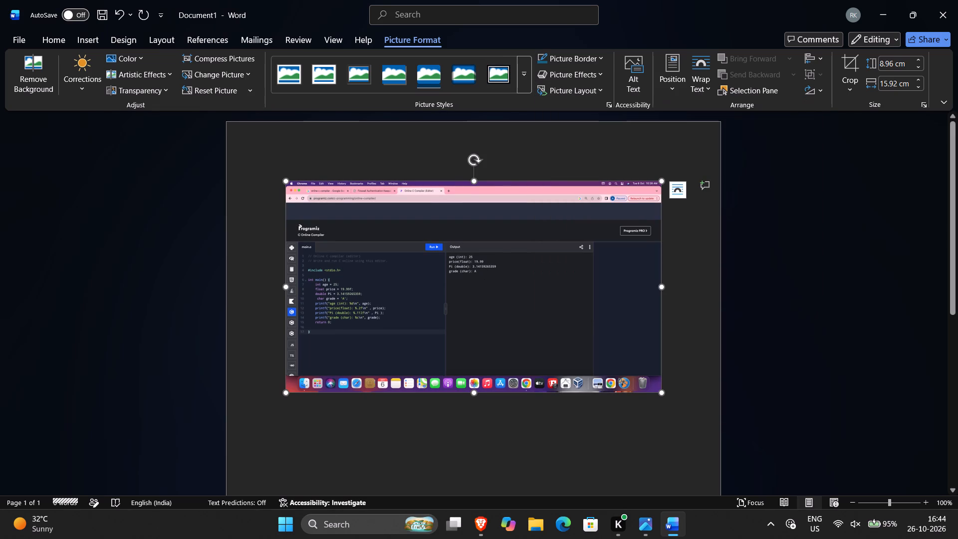
Crop the picture to the C code and its output text, removing the browser header, side strip, dock and empty area.
click(841, 71)
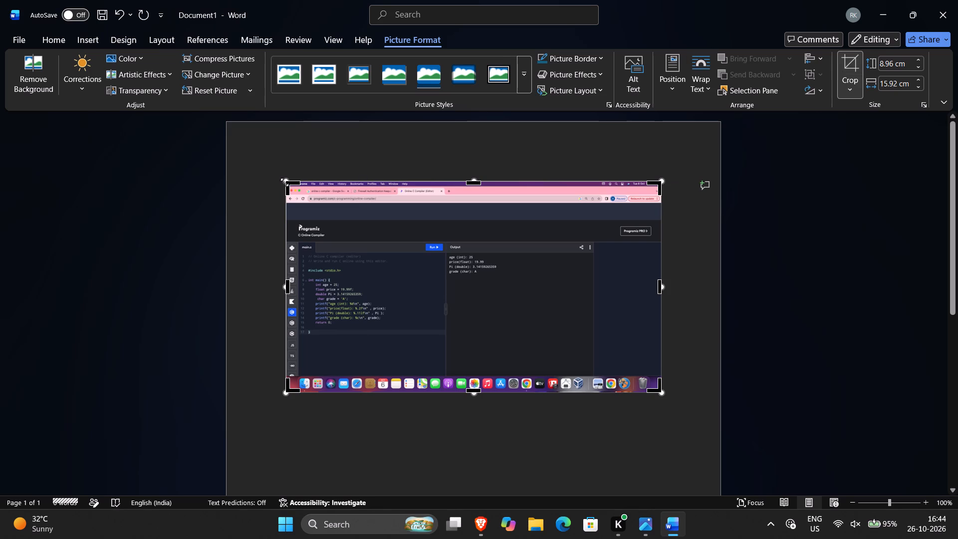
drag(289, 185, 293, 212)
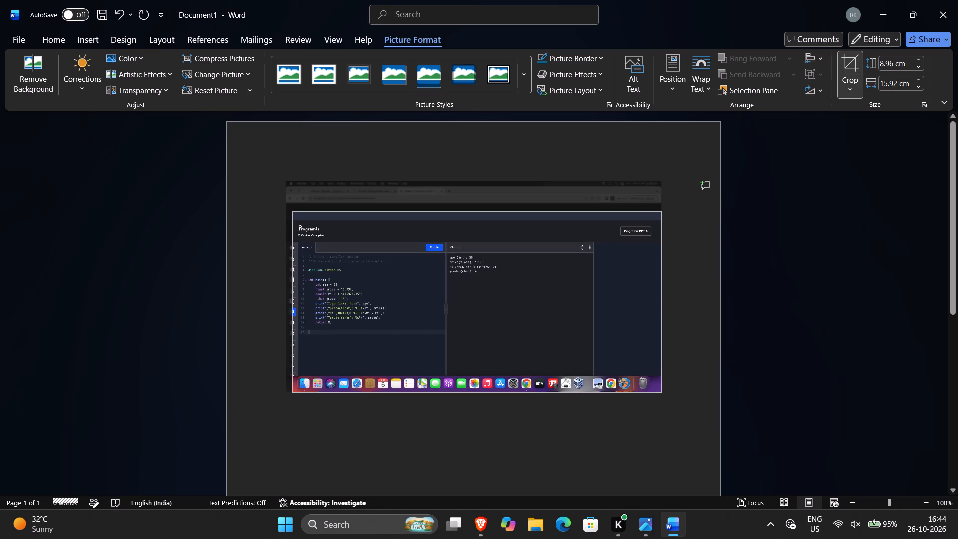
drag(293, 212, 304, 249)
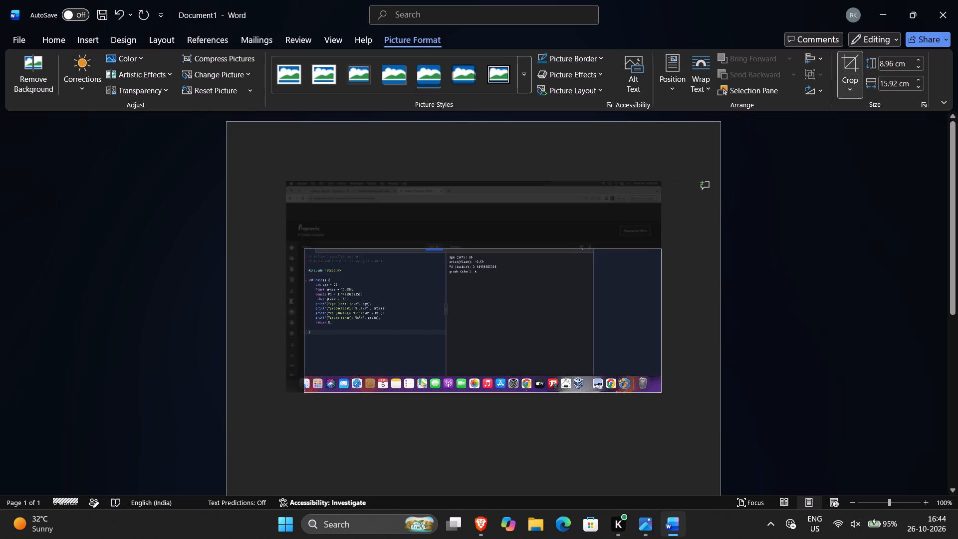
drag(304, 249, 305, 250)
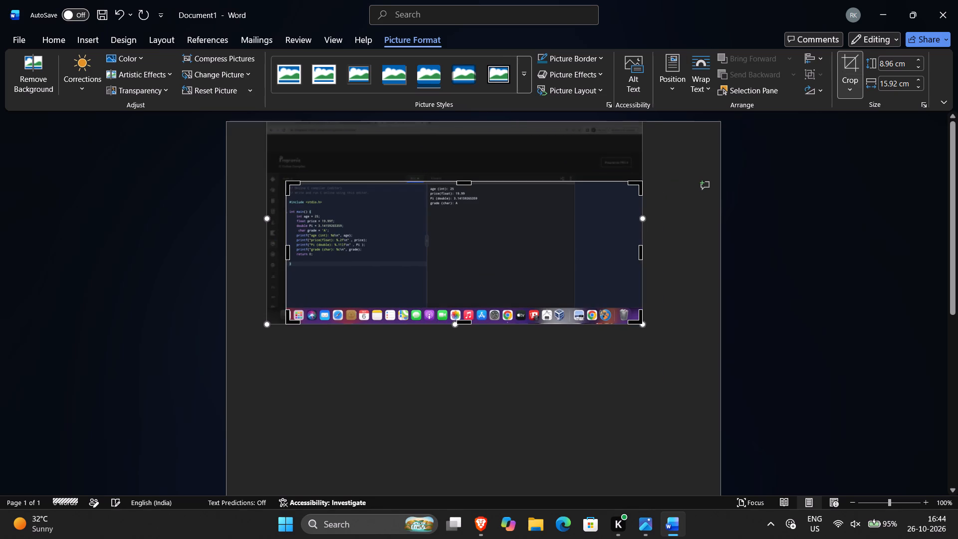
drag(640, 321, 617, 308)
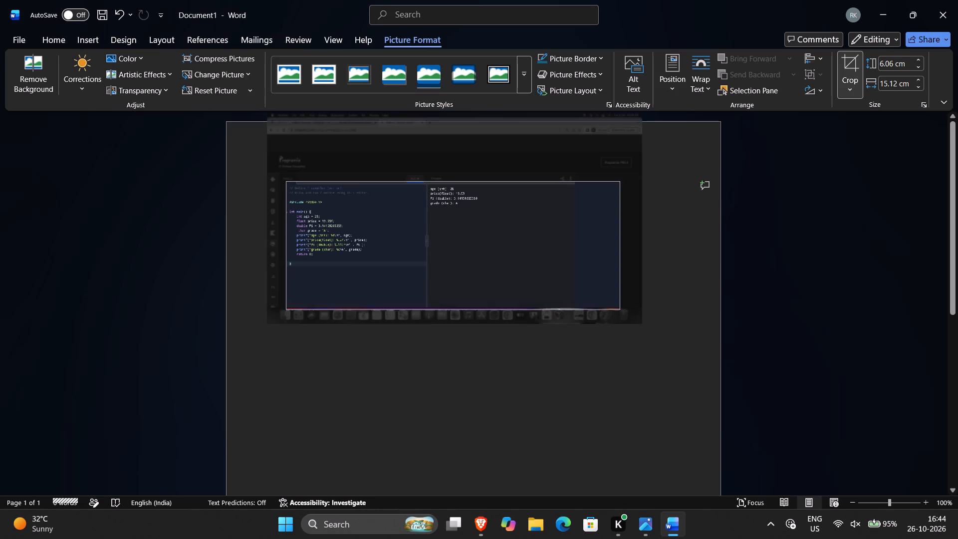
drag(617, 308, 482, 252)
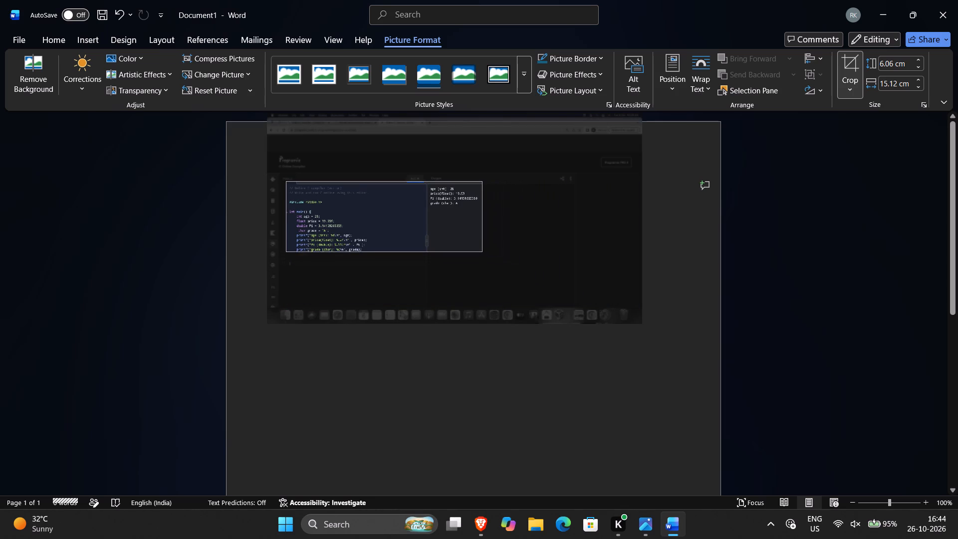
drag(482, 252, 485, 265)
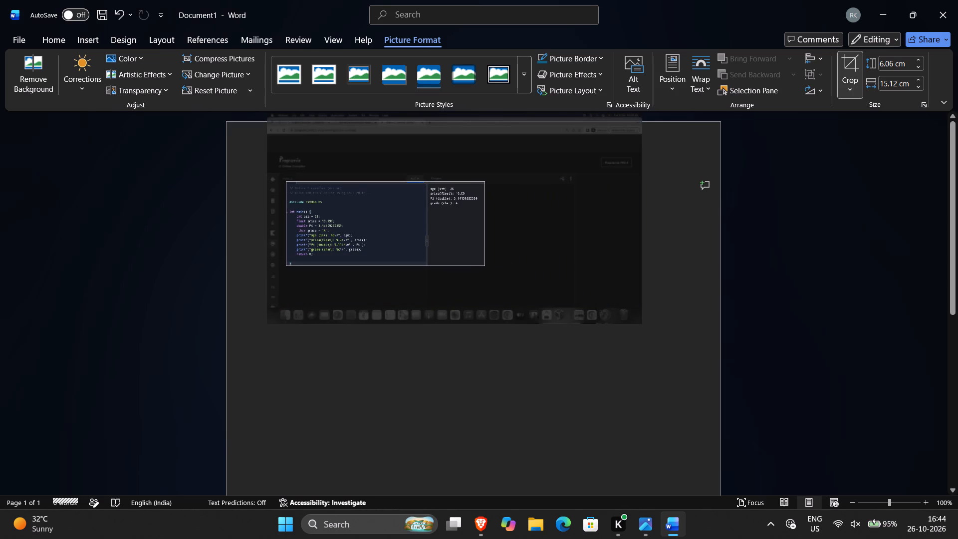
drag(485, 265, 488, 269)
key(Return)
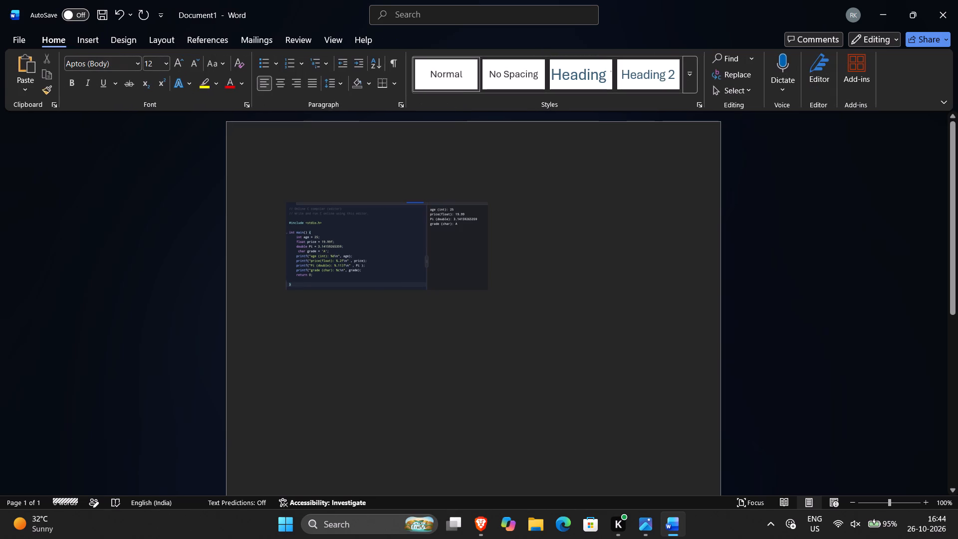
Enlarge the cropped picture proportionally from its lower-right corner so the code is readable.
click(410, 243)
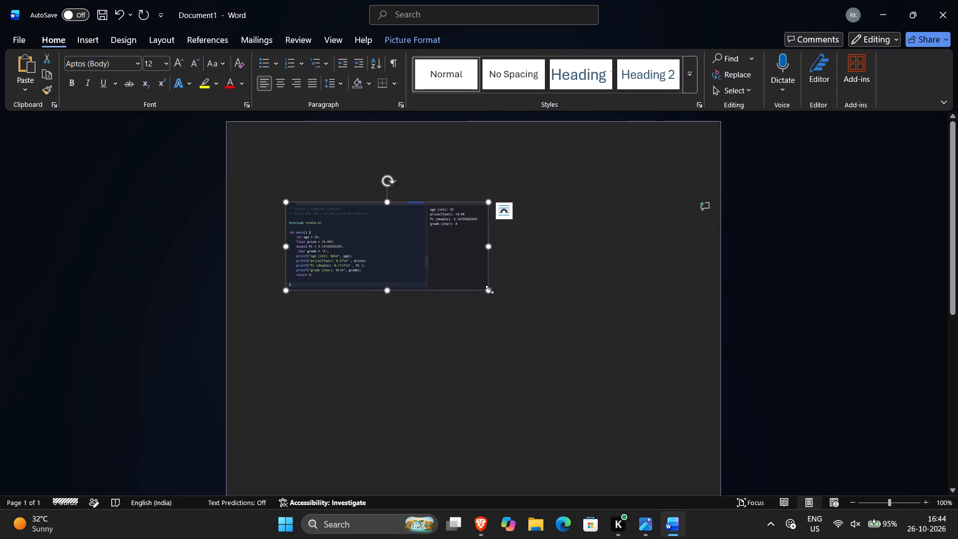
drag(489, 289, 627, 337)
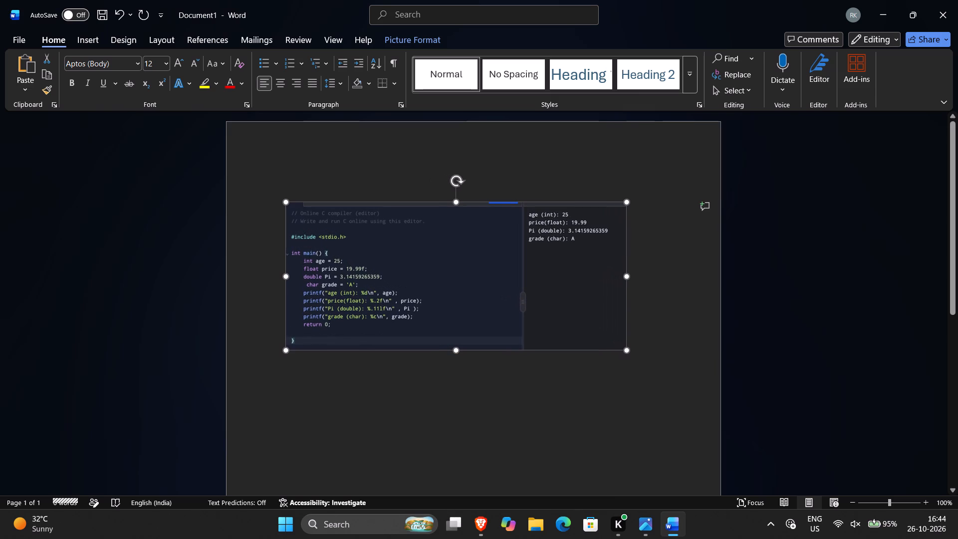
Move the picture up to the first line of the page, as close to the top as possible.
drag(503, 313, 488, 228)
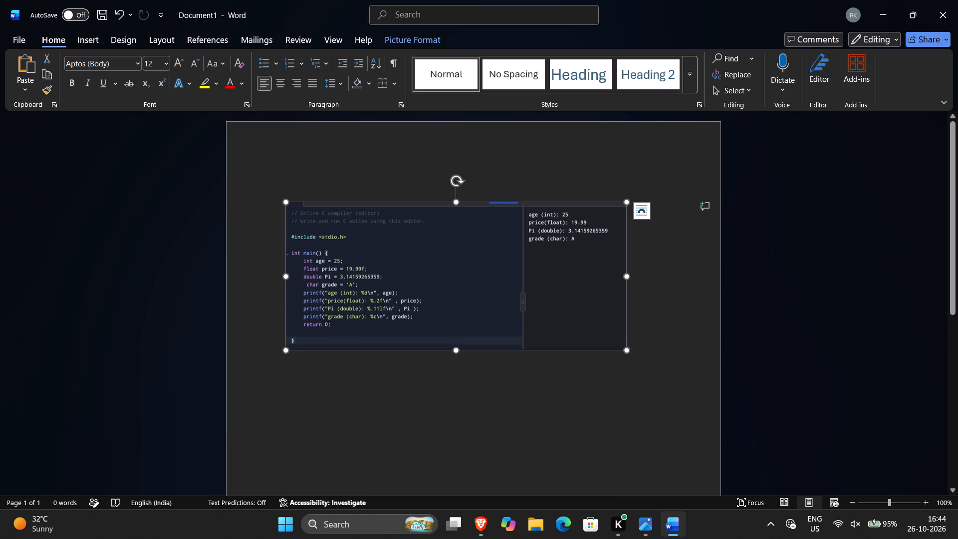
drag(475, 248, 472, 197)
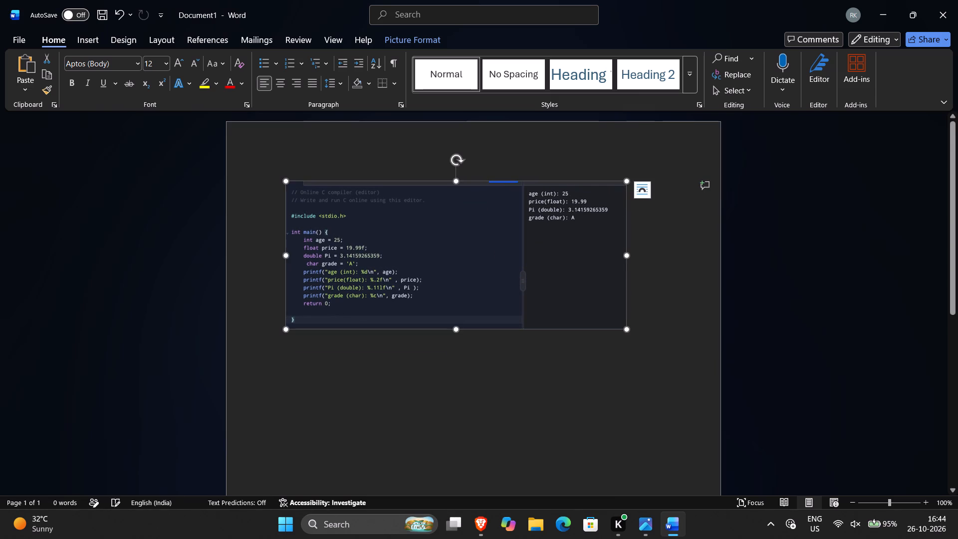
scroll(465, 216, up, 1)
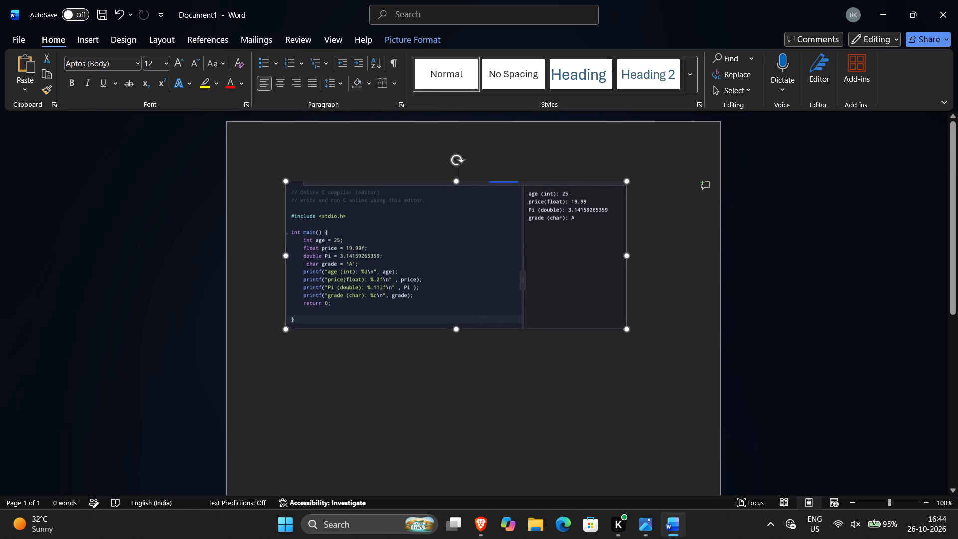
drag(464, 217, 456, 156)
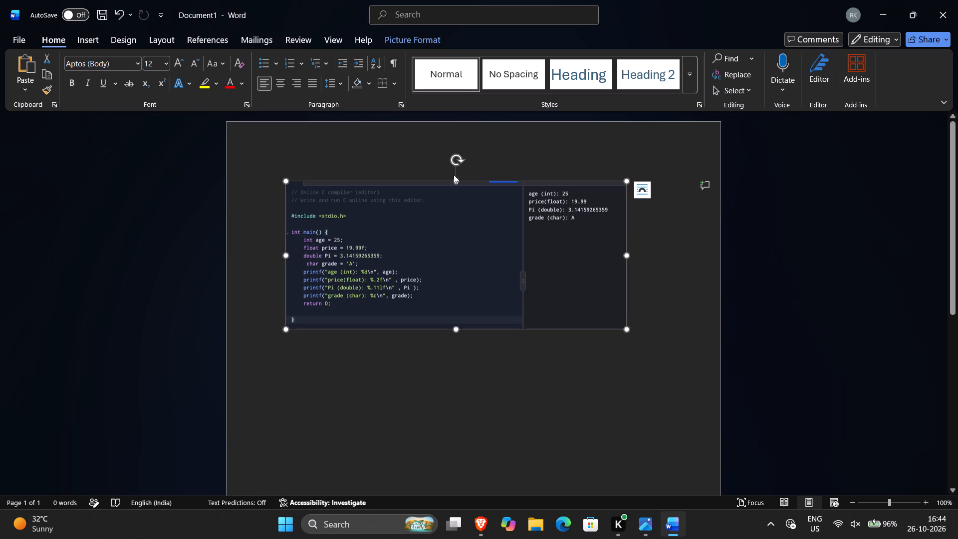
drag(439, 251, 442, 165)
Enlarge the picture further until it extends slightly past the right text margin, and place the cursor below it.
drag(284, 179, 256, 171)
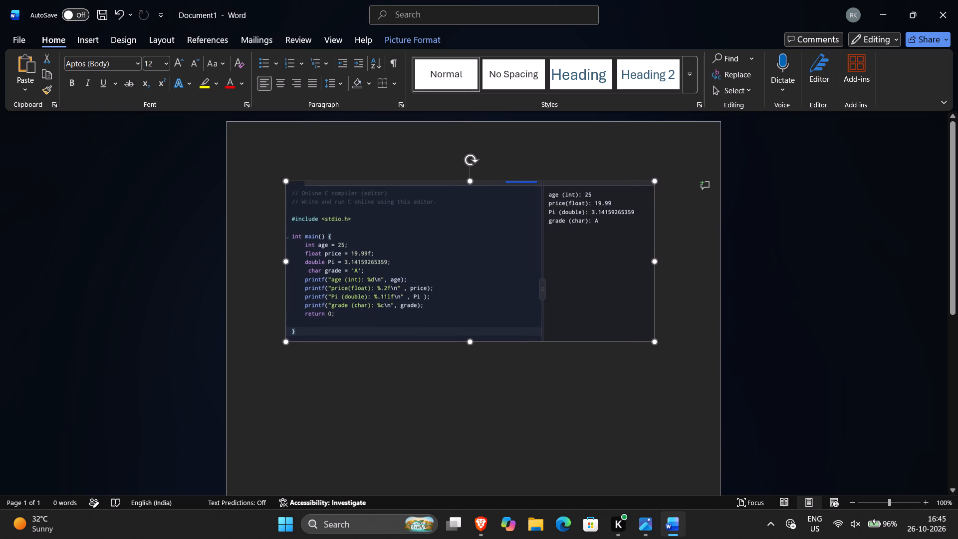
drag(256, 171, 238, 160)
click(473, 424)
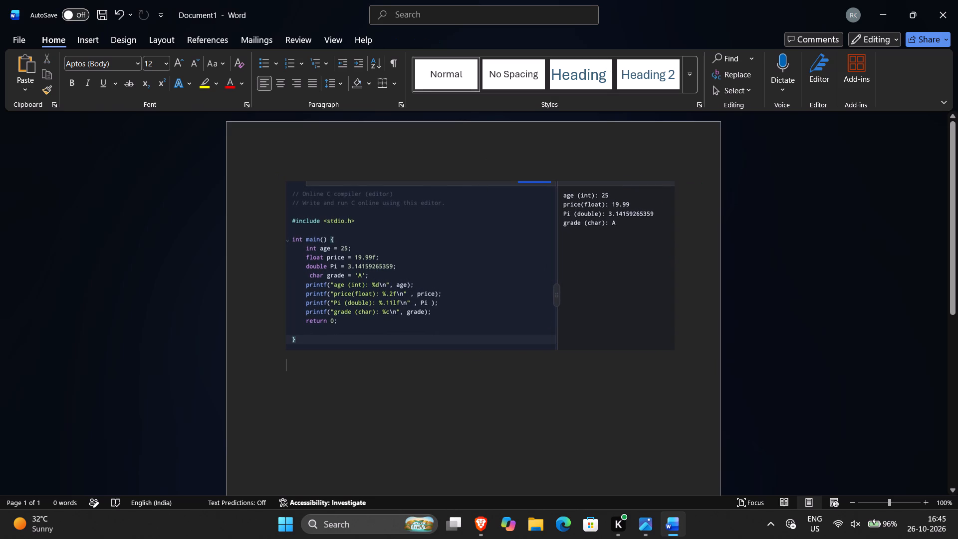
scroll(473, 424, down, 2)
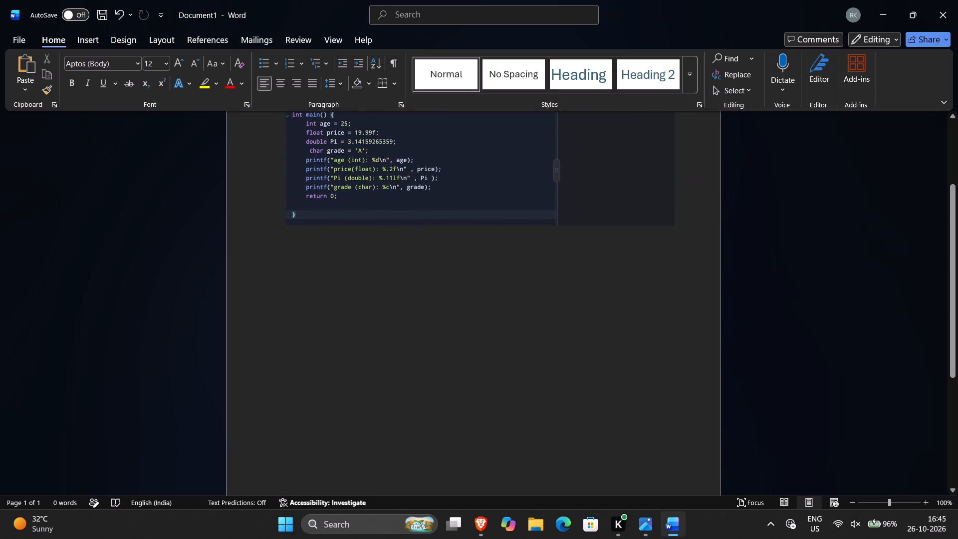
Enlarge the first code picture proportionally until it extends past the right text margin but stays within the page edge.
scroll(384, 239, up, 1)
click(384, 239)
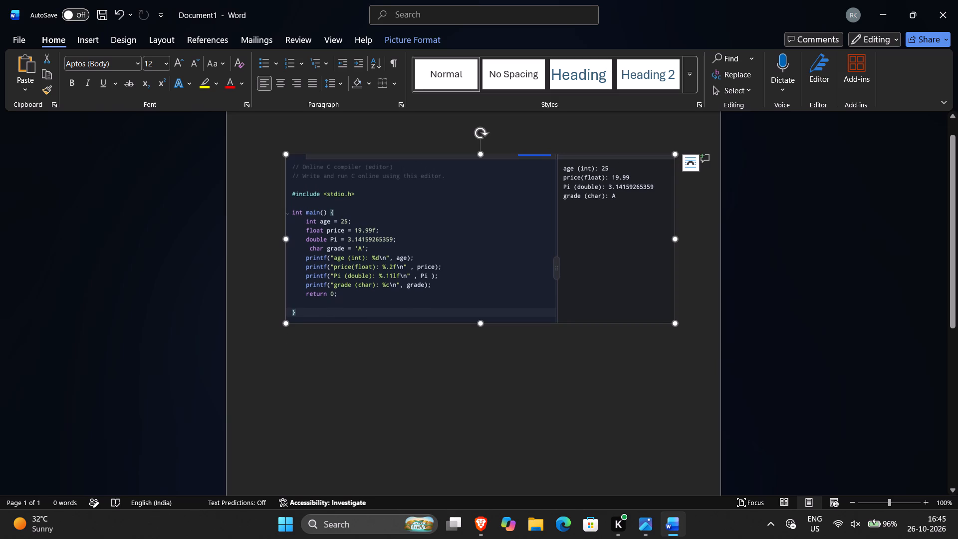
scroll(426, 220, left, 1)
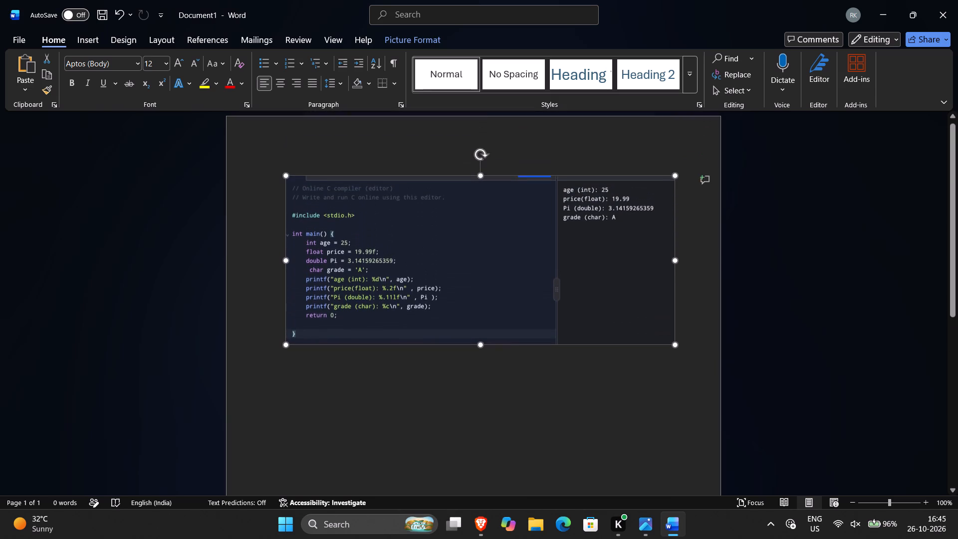
scroll(426, 220, left, 1)
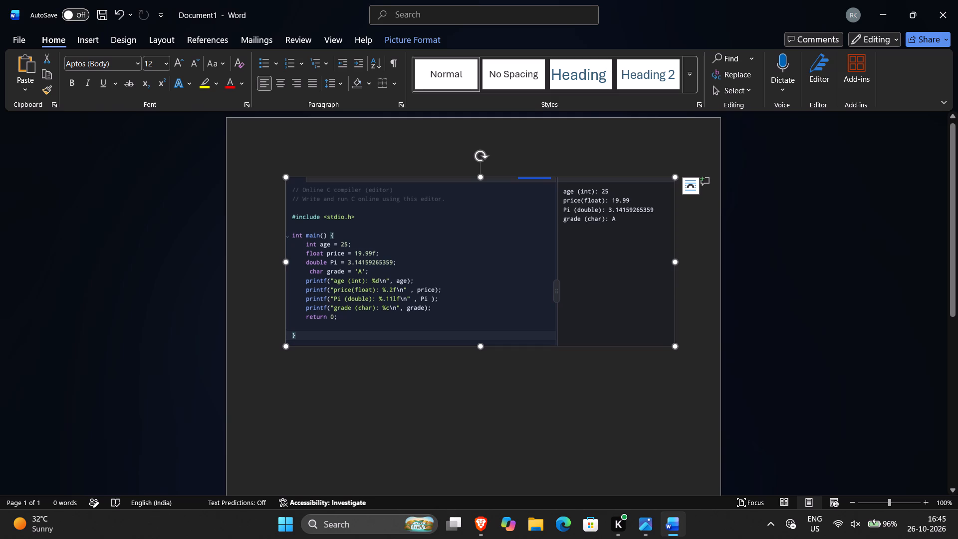
drag(287, 175, 286, 175)
drag(286, 175, 245, 179)
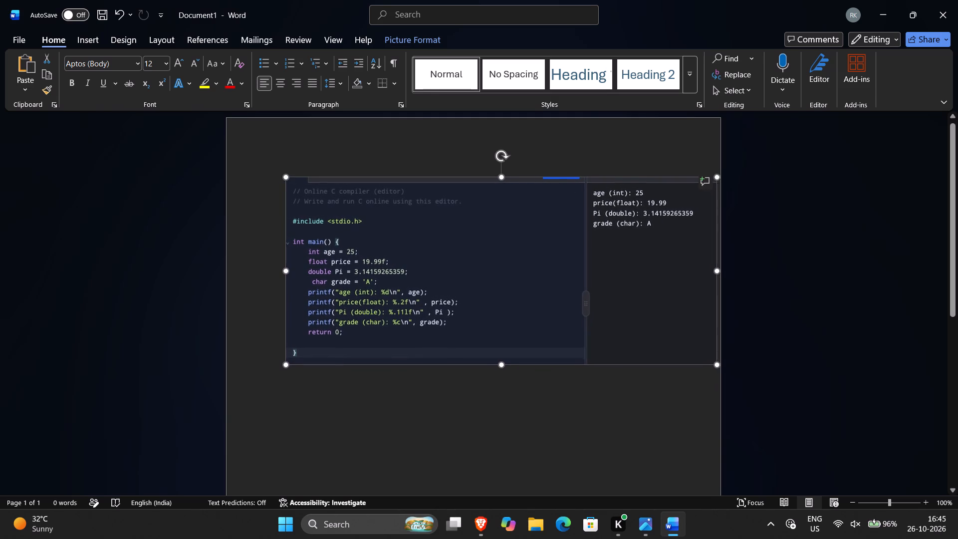
drag(245, 179, 262, 182)
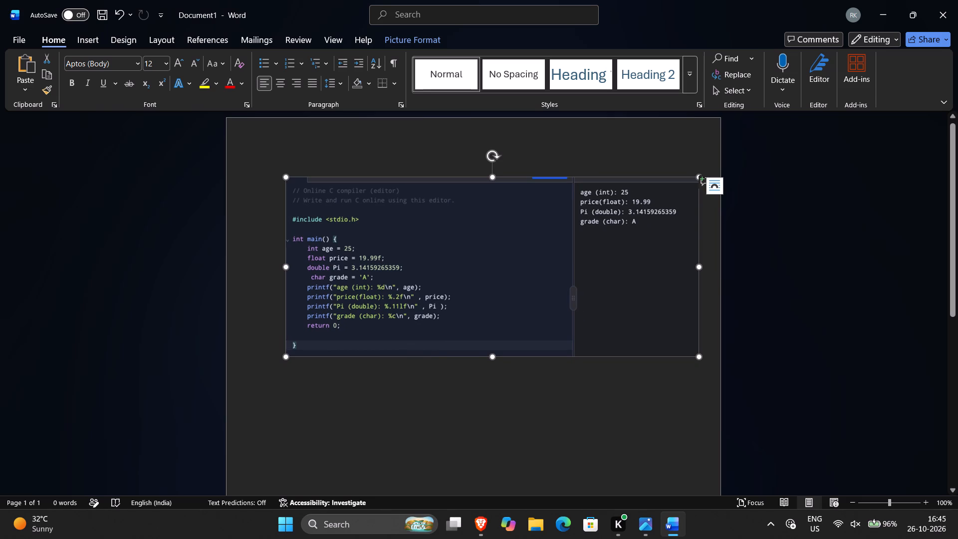
click(241, 234)
click(300, 415)
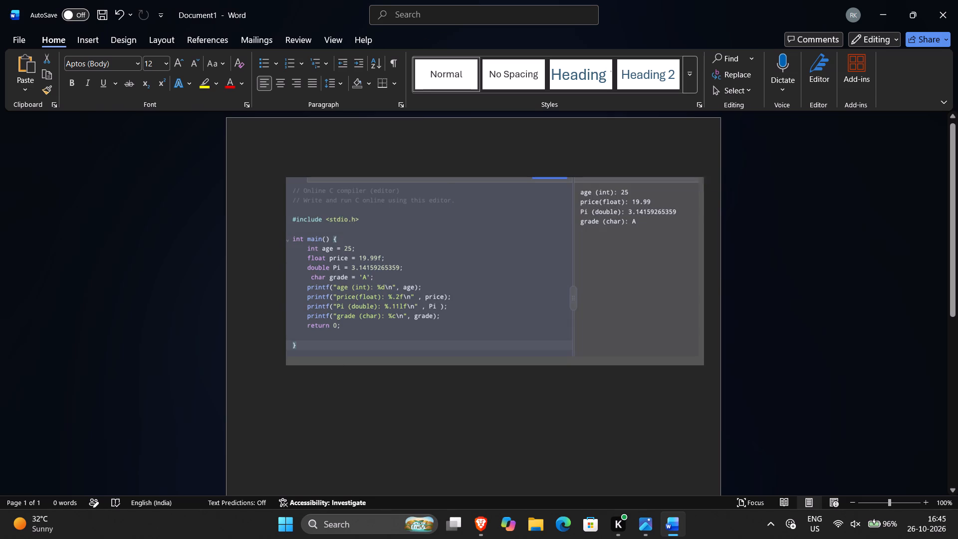
scroll(300, 415, down, 6)
scroll(300, 415, up, 4)
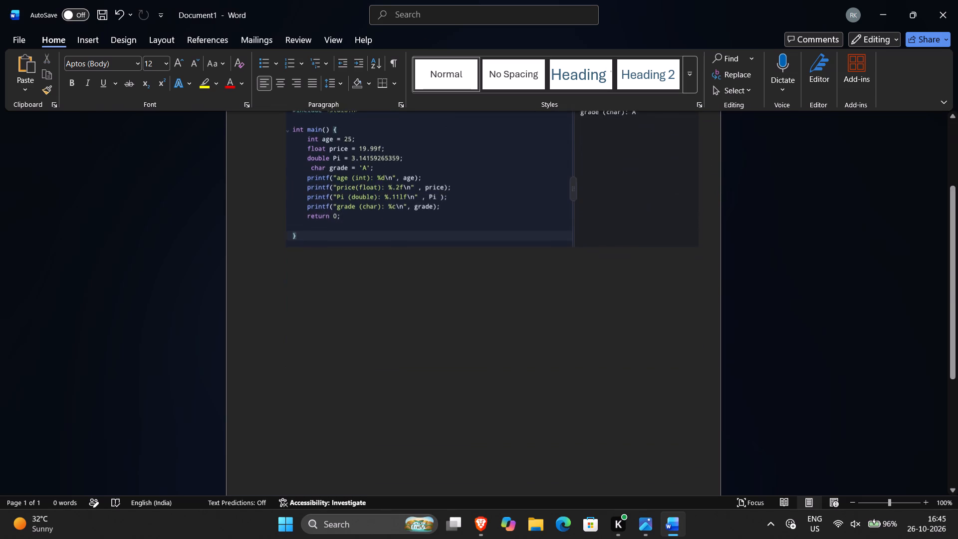
click(84, 35)
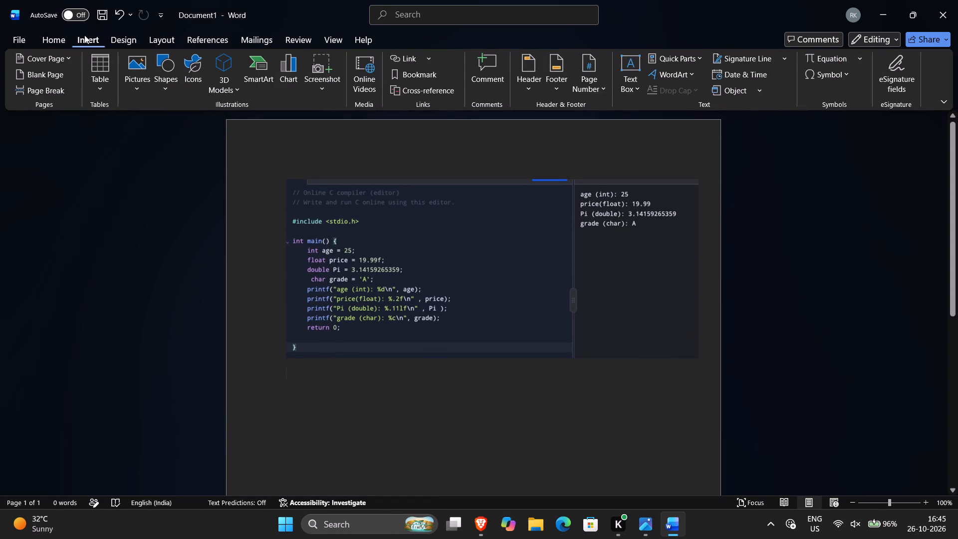
click(124, 61)
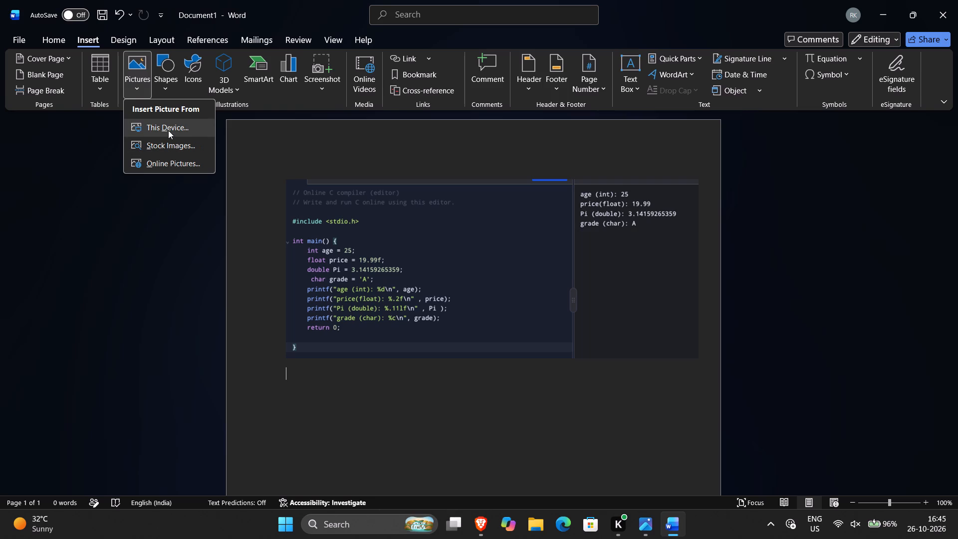
click(168, 130)
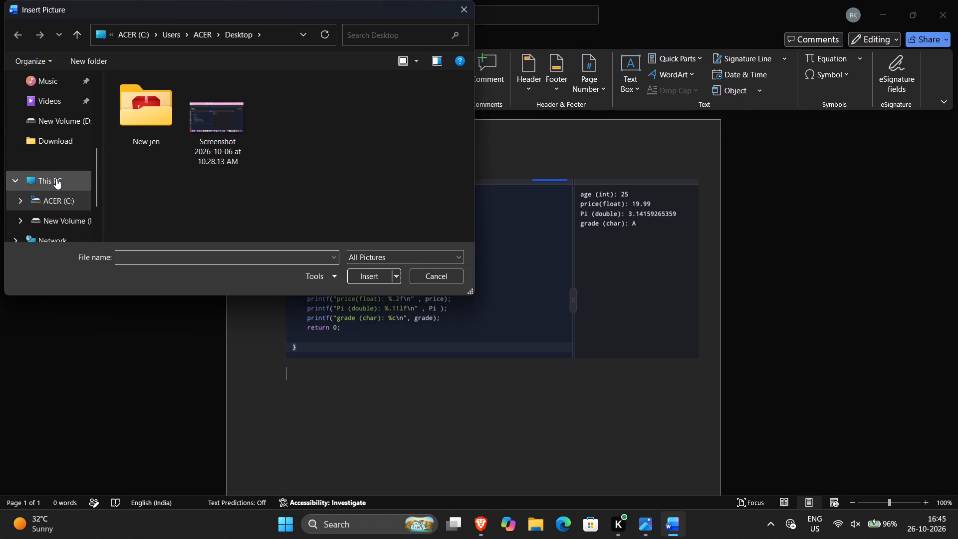
scroll(56, 178, down, 1)
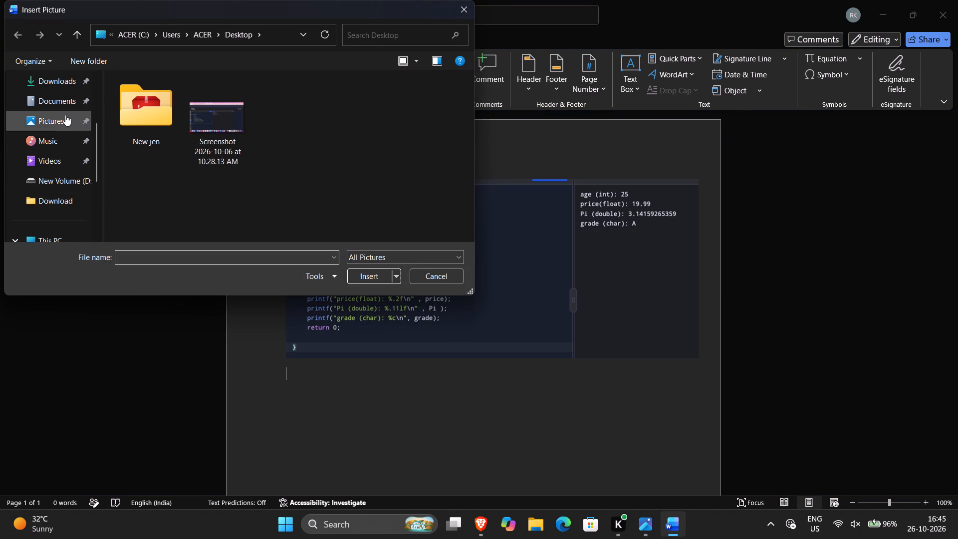
click(65, 115)
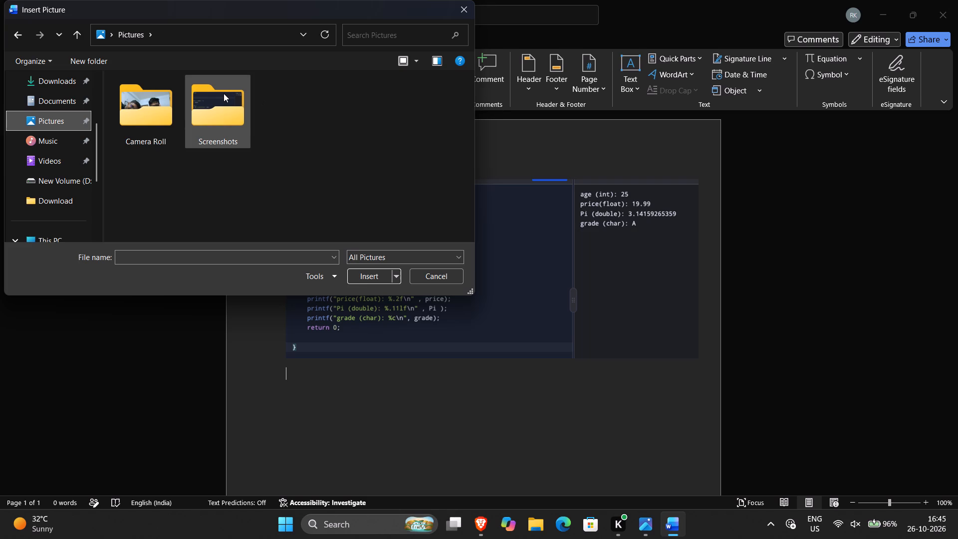
double_click(224, 93)
click(155, 102)
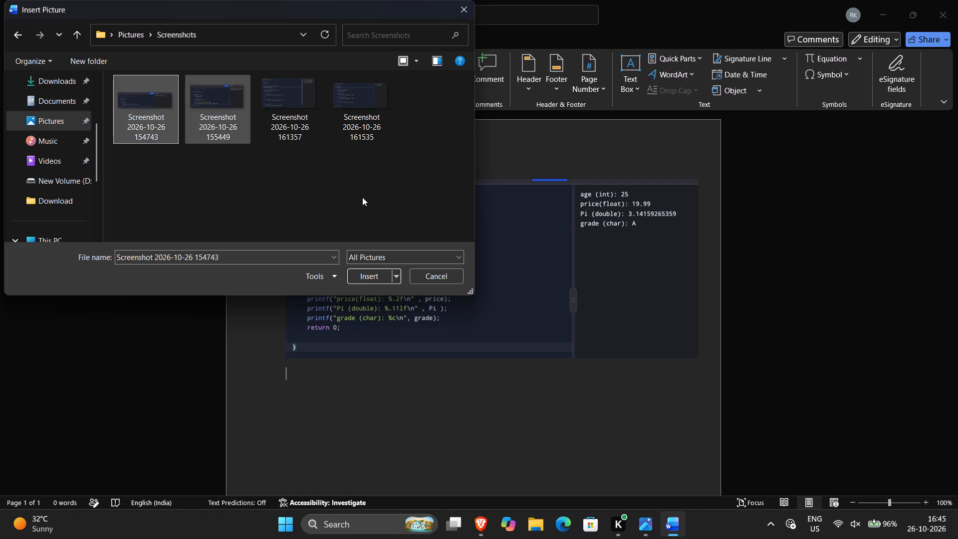
click(363, 275)
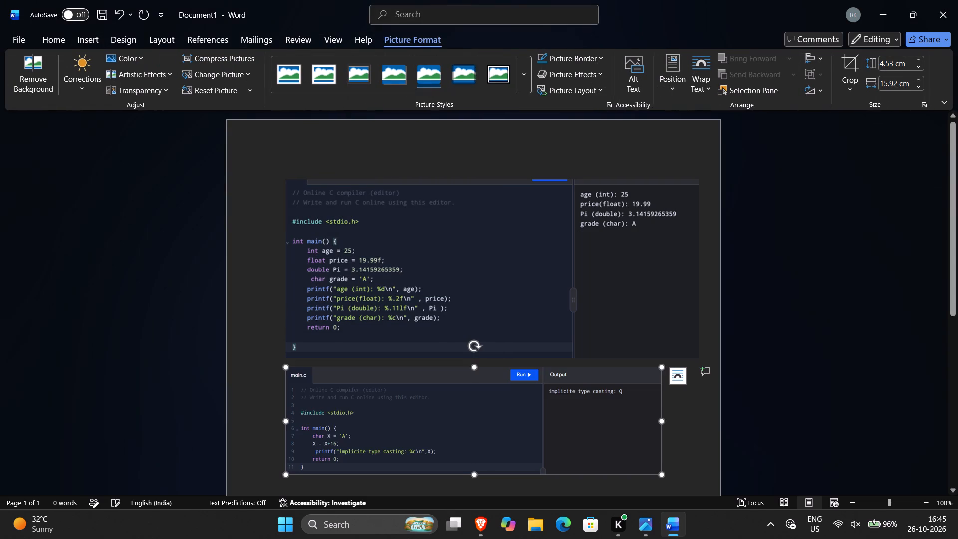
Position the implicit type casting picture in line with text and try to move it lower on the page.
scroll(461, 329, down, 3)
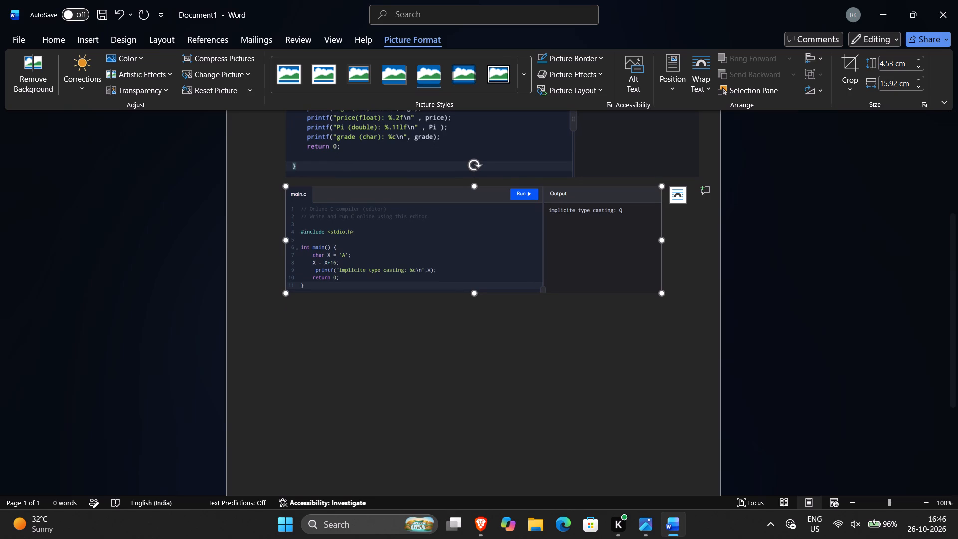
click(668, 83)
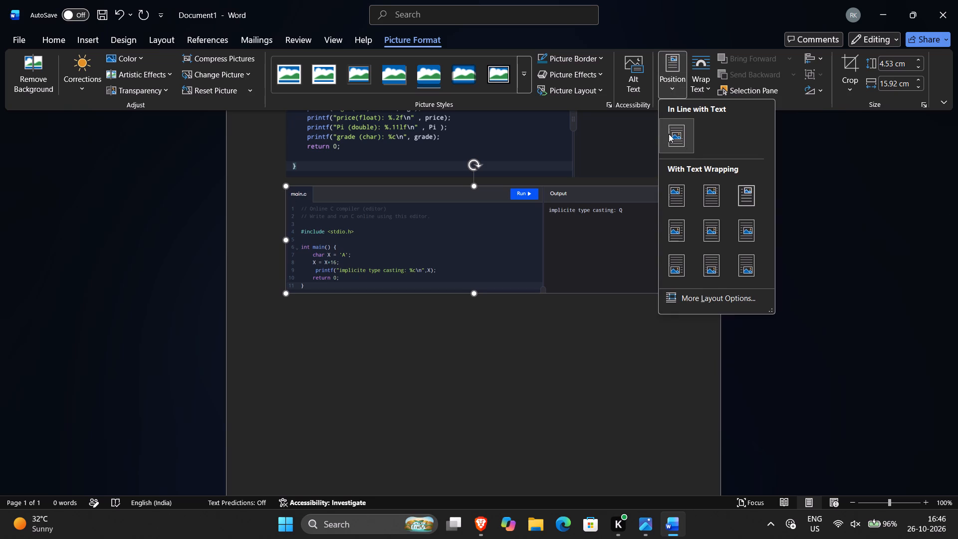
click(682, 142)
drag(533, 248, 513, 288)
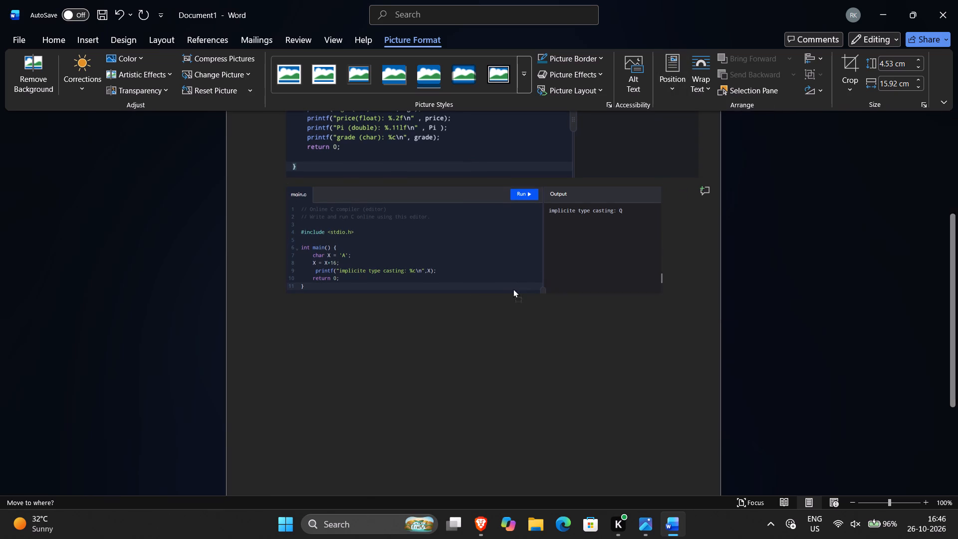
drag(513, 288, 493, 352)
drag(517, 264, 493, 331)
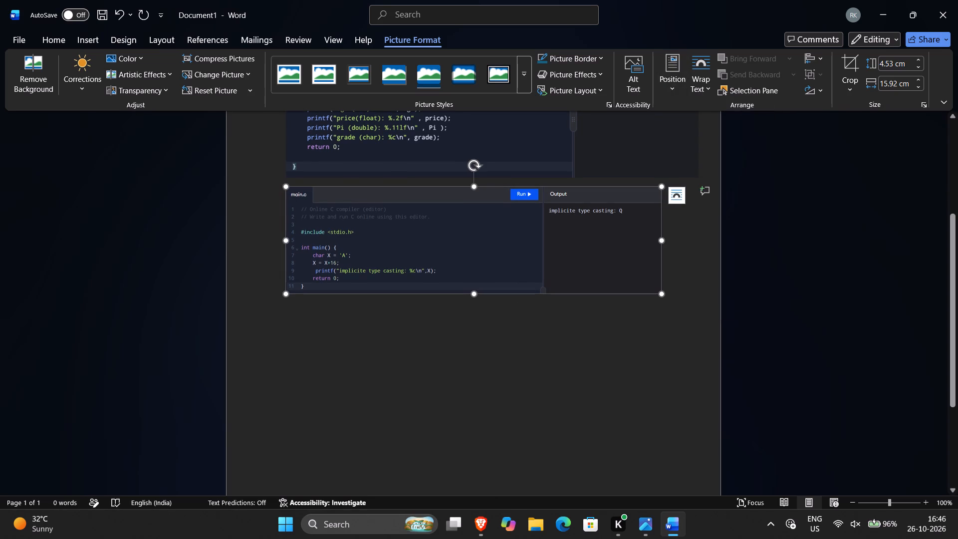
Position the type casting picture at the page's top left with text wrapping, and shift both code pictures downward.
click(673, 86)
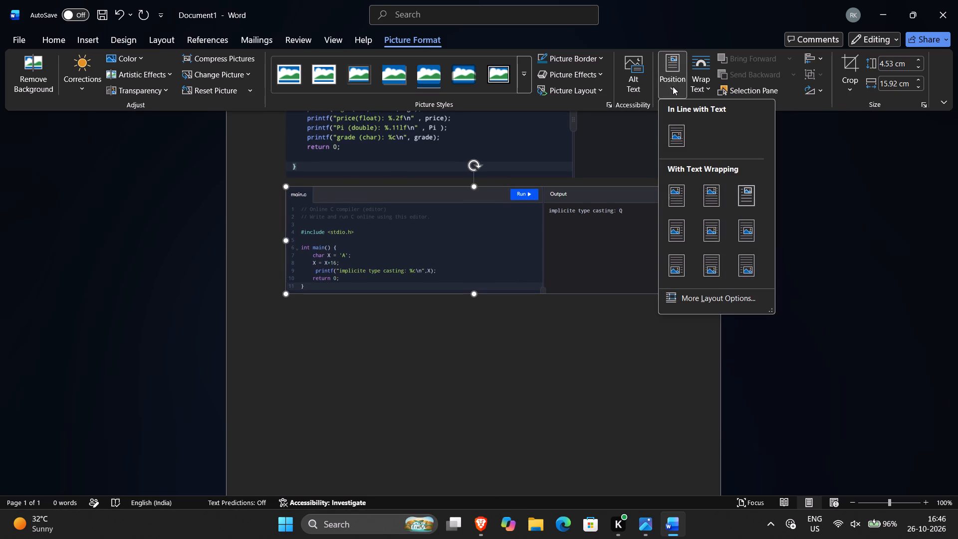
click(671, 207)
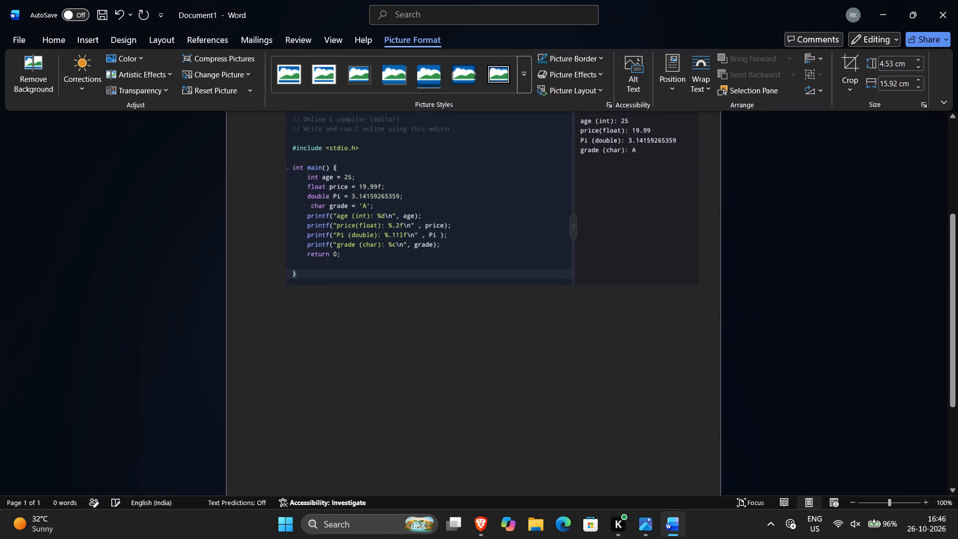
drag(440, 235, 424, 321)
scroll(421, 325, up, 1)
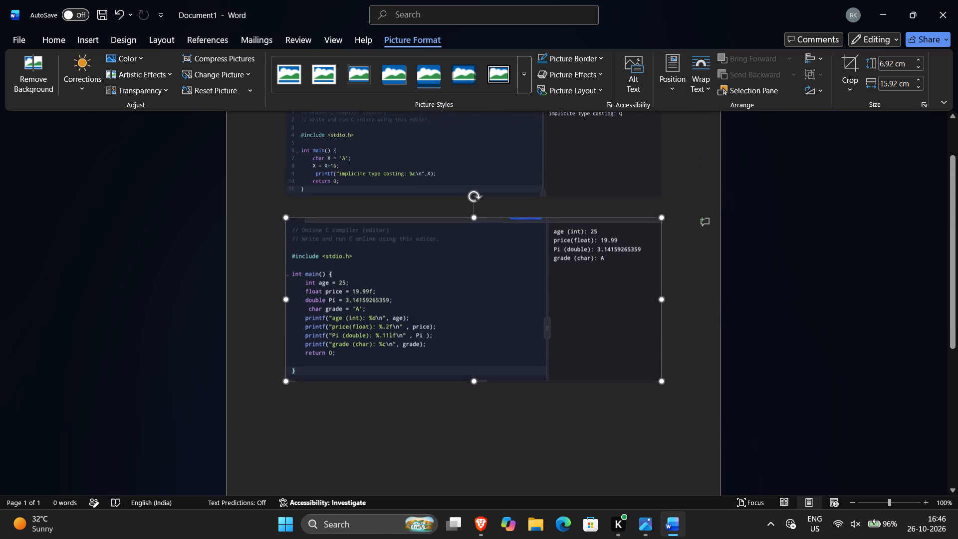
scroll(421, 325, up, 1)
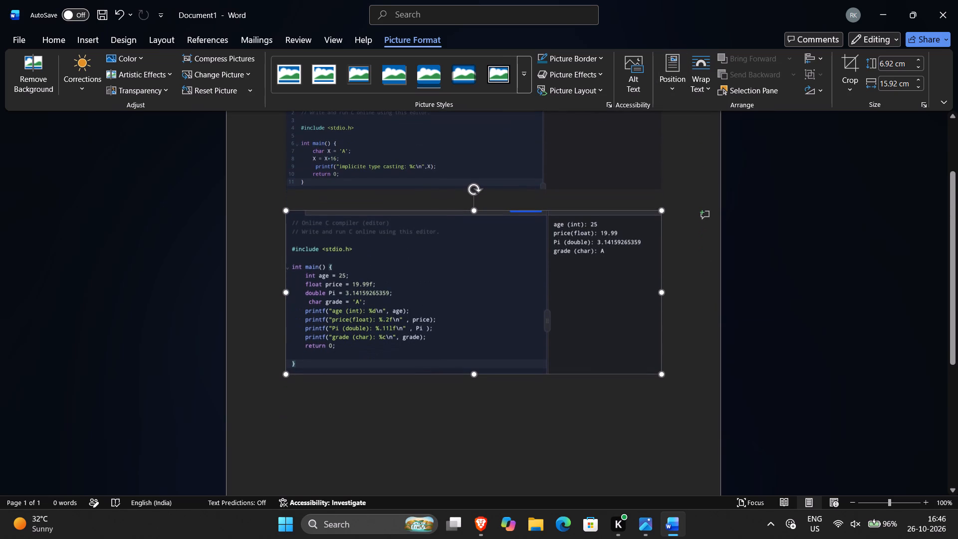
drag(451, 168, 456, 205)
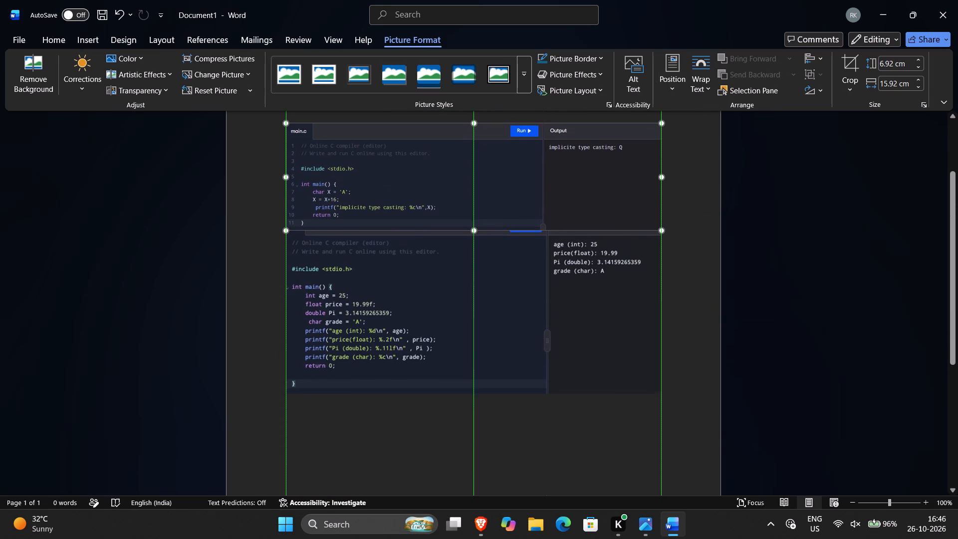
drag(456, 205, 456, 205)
Set the implicit type casting picture's position back to In Line with Text.
click(662, 71)
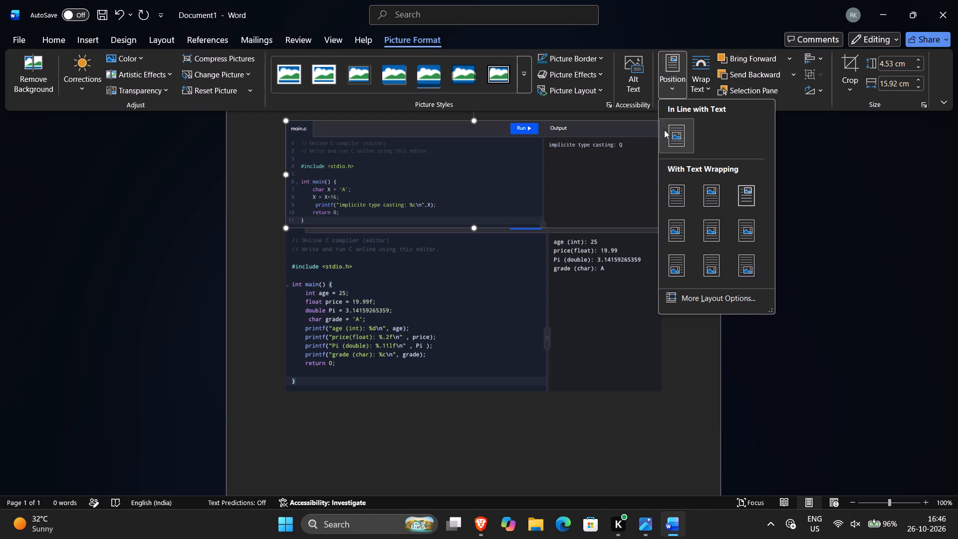
click(668, 139)
click(698, 82)
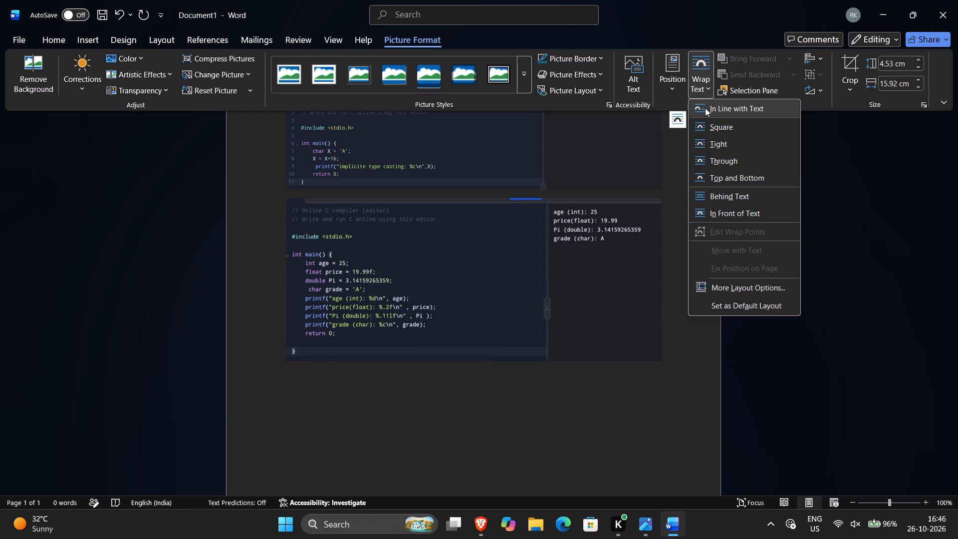
click(401, 383)
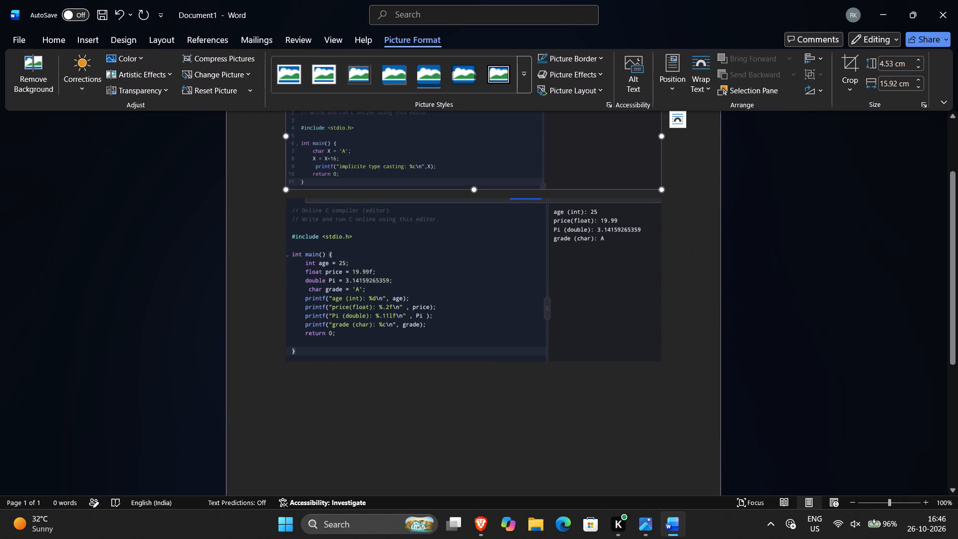
Reorder the two pictures so the age and price program is at the top of the page, above the type casting program.
scroll(439, 331, up, 1)
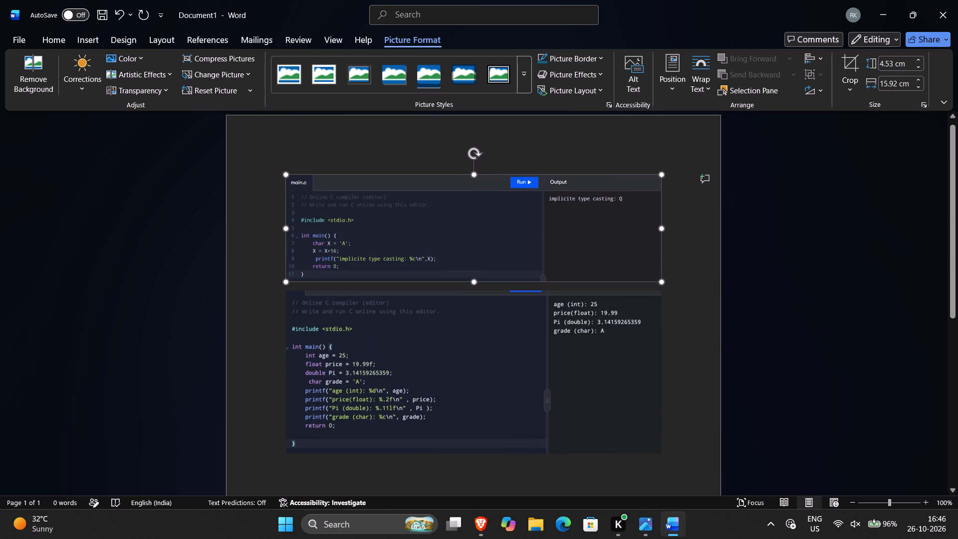
drag(457, 219, 443, 372)
drag(442, 372, 444, 340)
drag(444, 340, 455, 180)
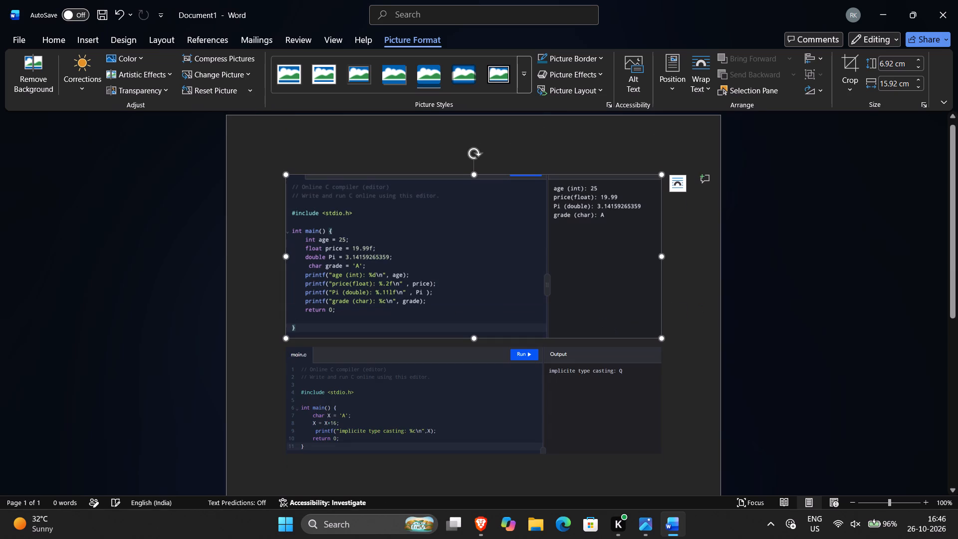
drag(421, 254, 405, 146)
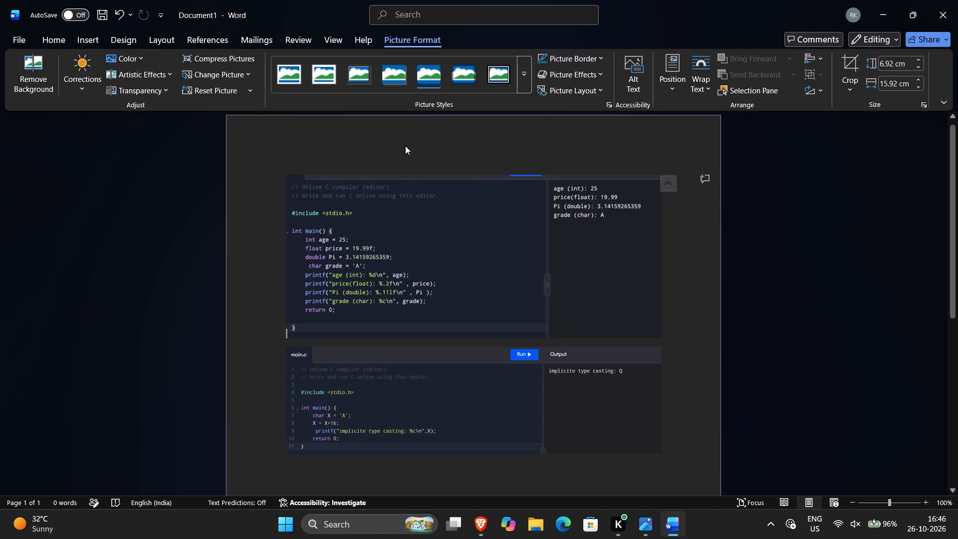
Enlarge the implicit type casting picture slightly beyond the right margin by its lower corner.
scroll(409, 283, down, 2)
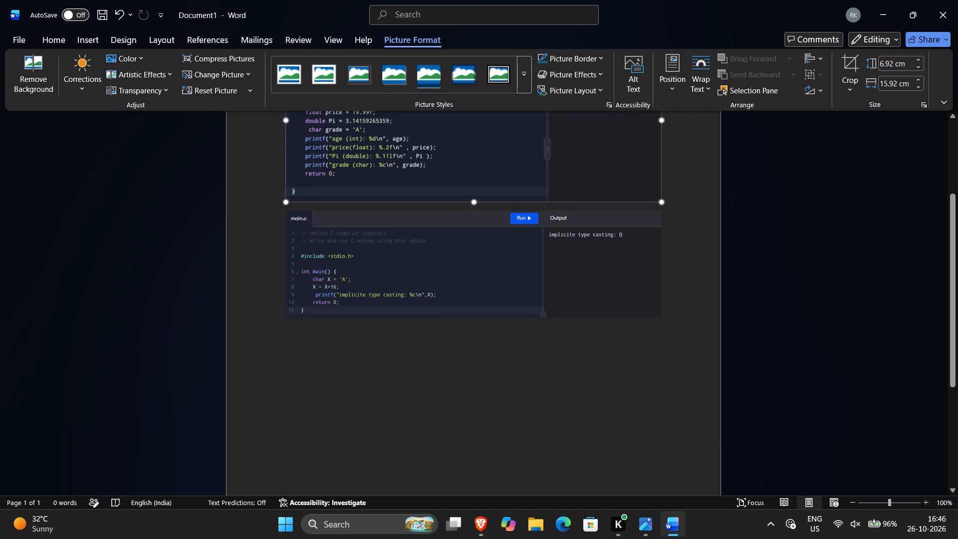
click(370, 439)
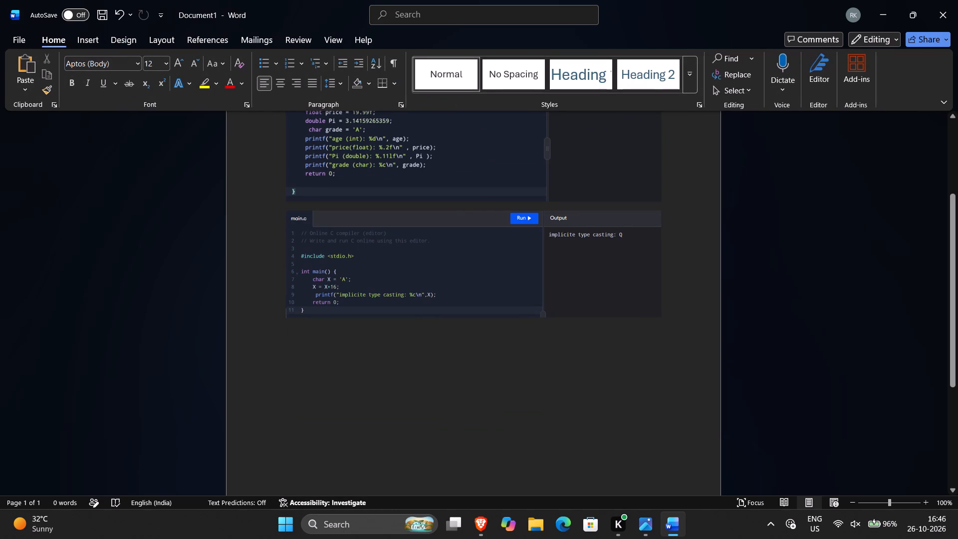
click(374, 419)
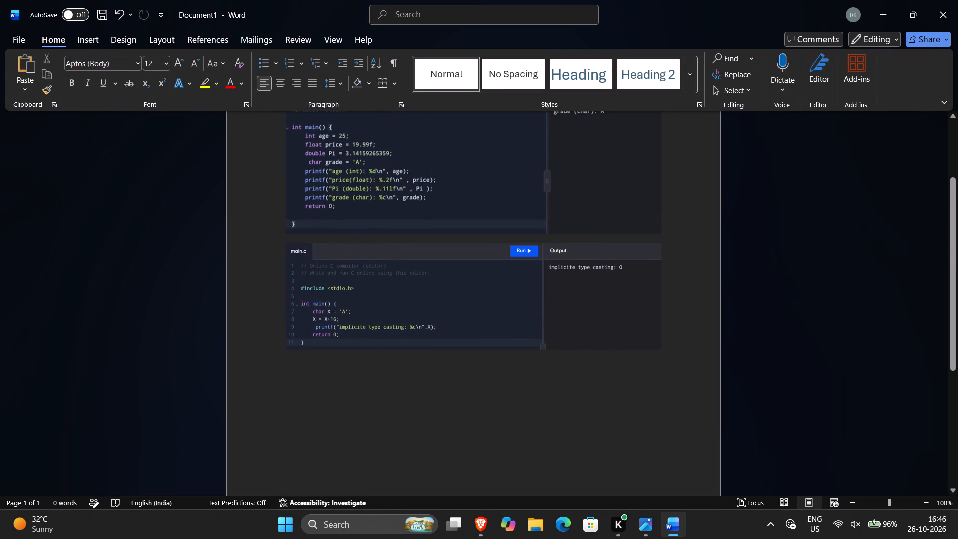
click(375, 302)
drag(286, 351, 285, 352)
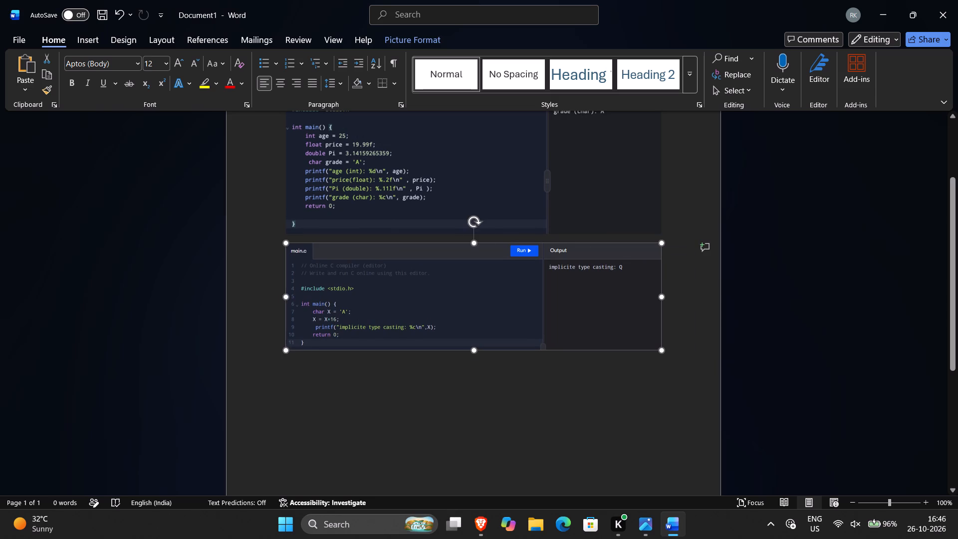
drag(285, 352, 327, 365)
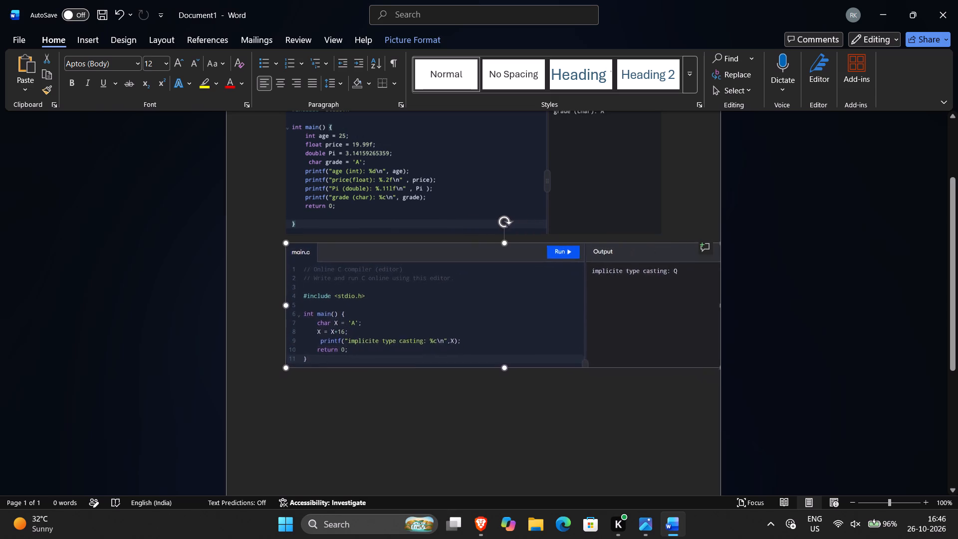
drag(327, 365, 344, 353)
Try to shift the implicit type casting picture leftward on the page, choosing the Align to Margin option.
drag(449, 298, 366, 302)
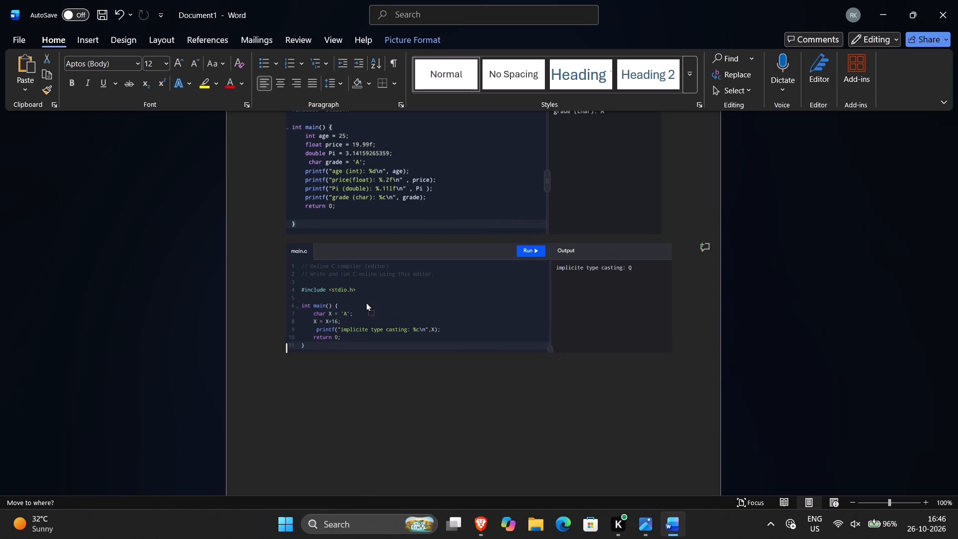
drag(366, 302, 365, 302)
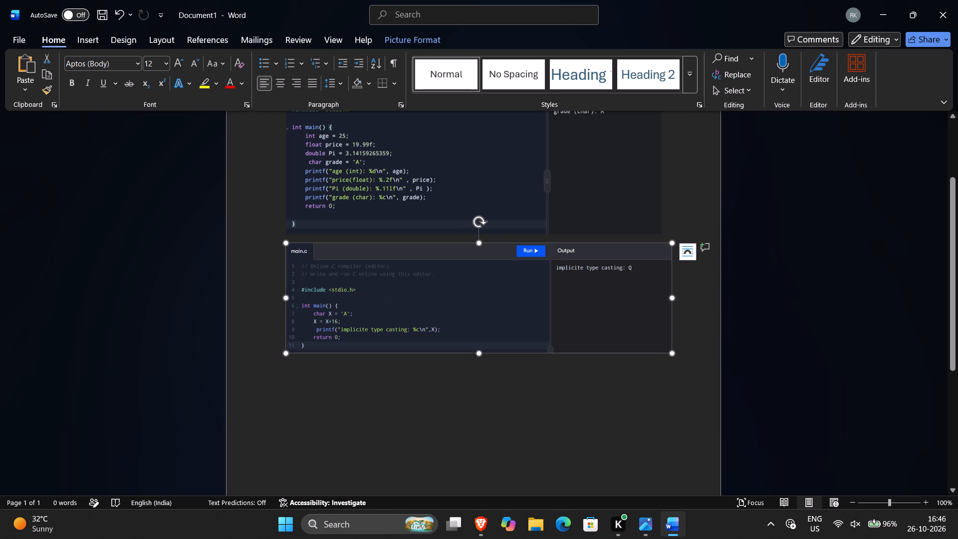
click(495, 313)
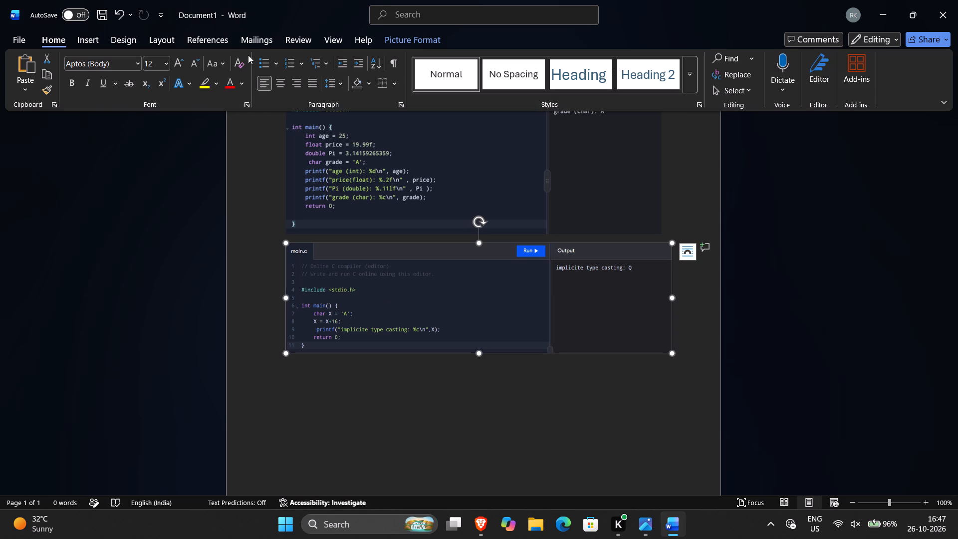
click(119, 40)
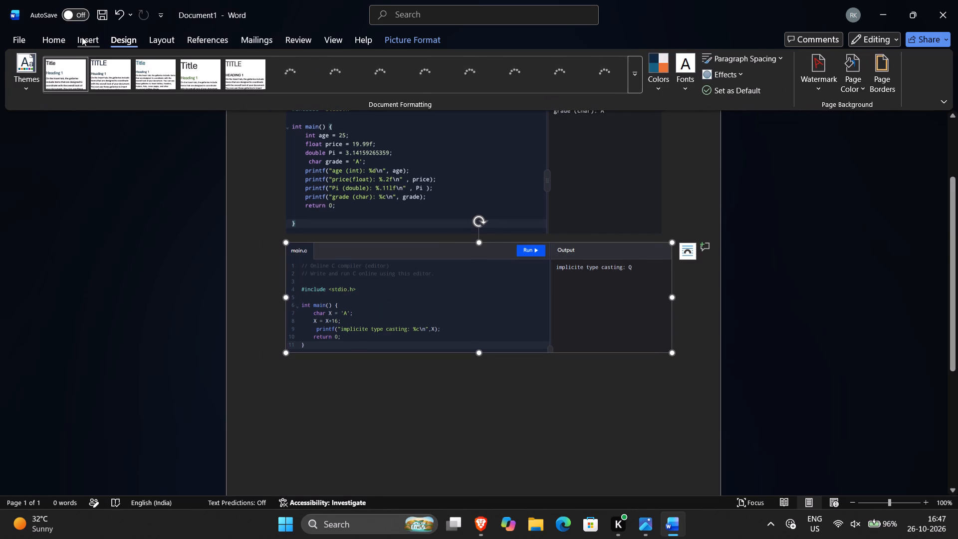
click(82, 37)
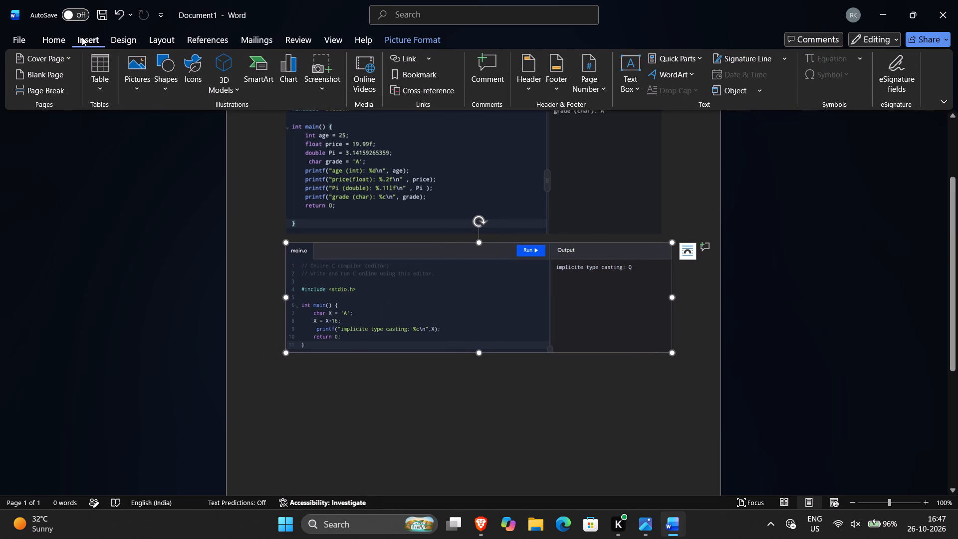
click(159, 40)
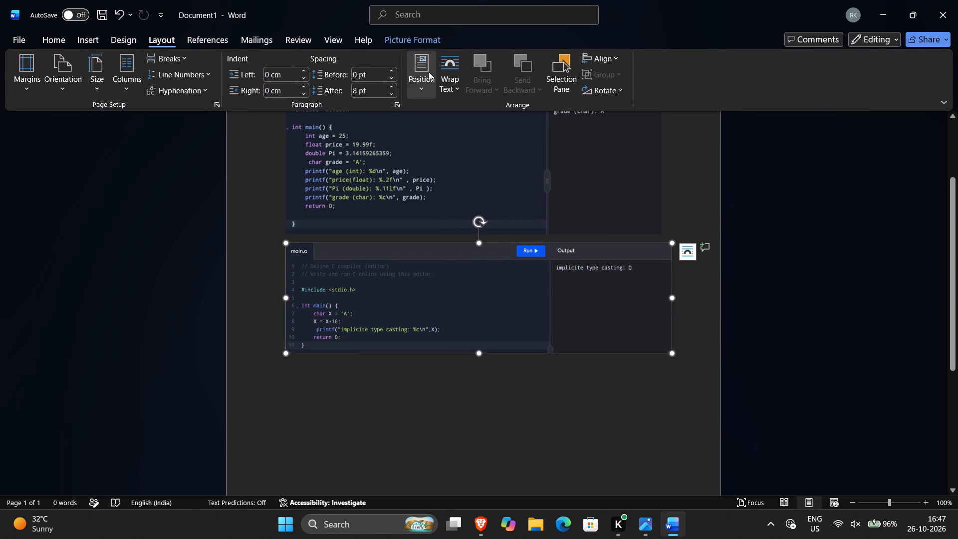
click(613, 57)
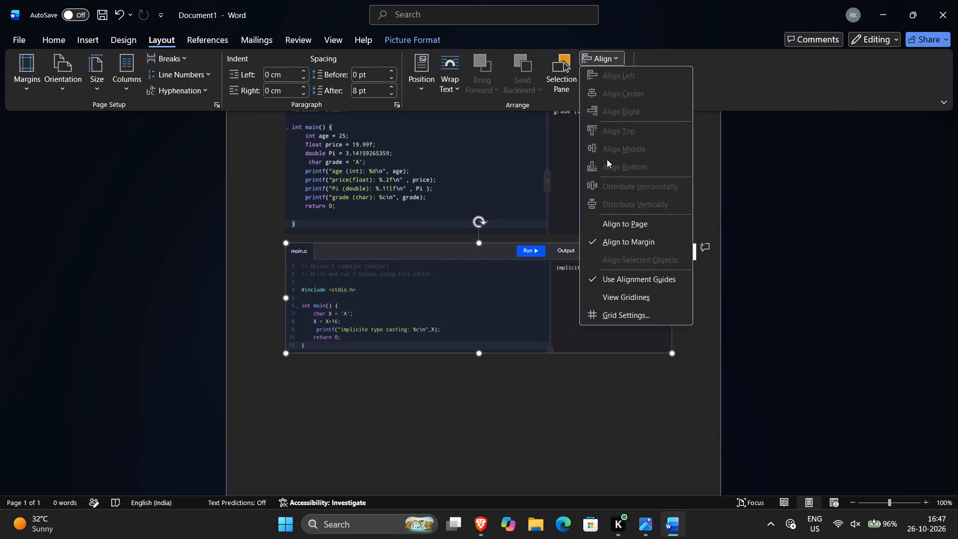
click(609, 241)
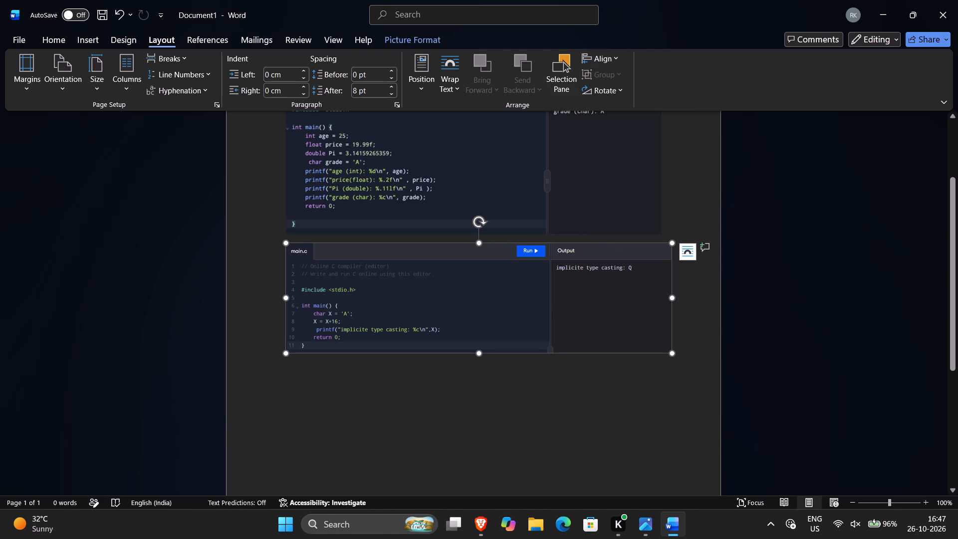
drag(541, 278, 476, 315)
Enlarge the implicit type casting picture to about 5.69 cm high and 20 cm wide.
drag(284, 353, 279, 369)
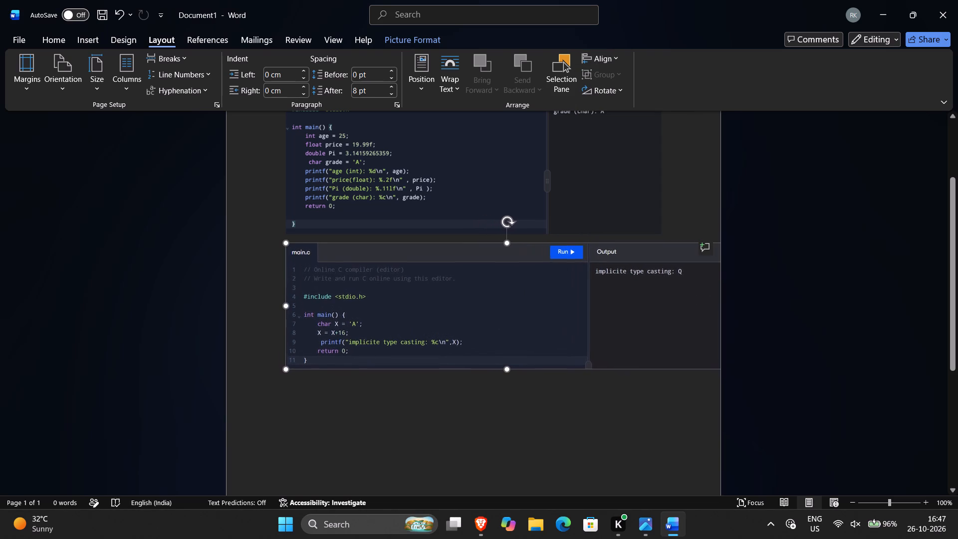
drag(279, 369, 275, 377)
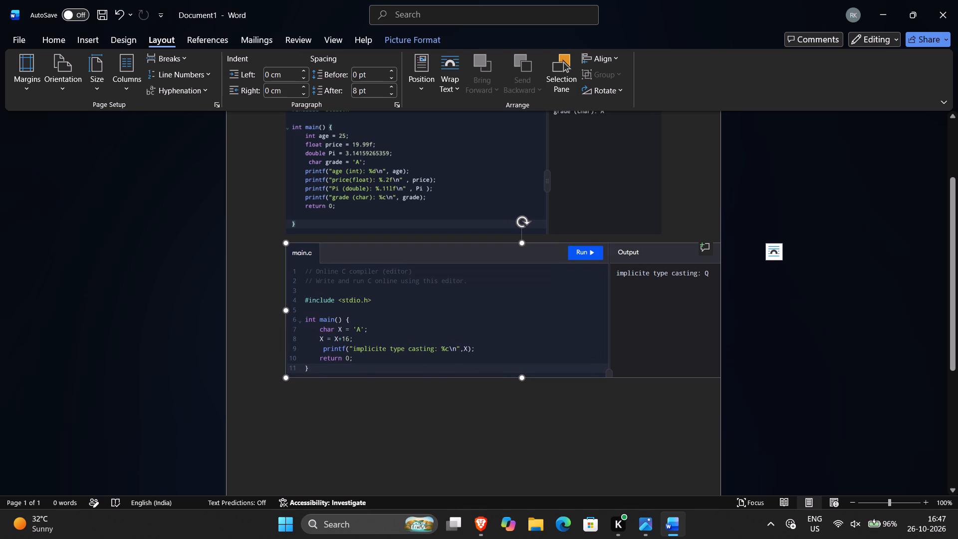
click(405, 395)
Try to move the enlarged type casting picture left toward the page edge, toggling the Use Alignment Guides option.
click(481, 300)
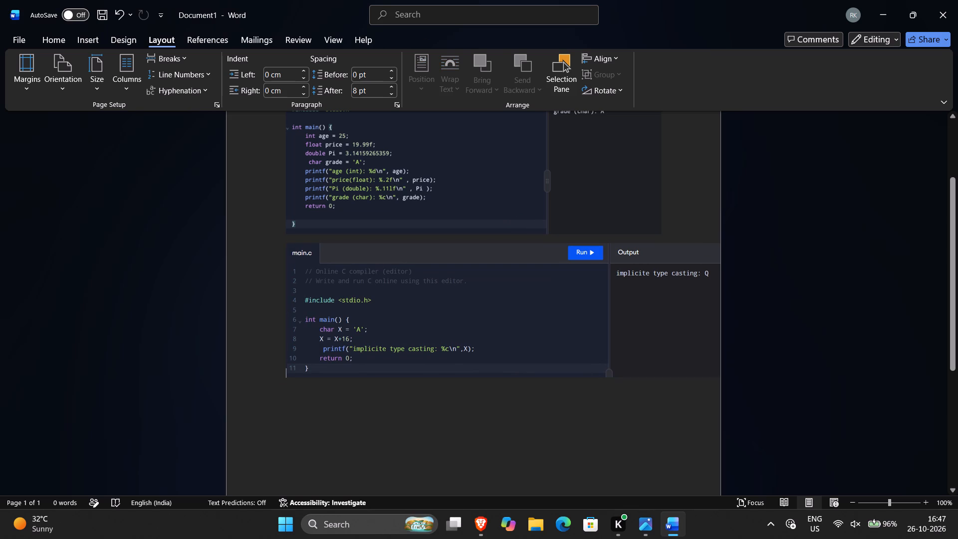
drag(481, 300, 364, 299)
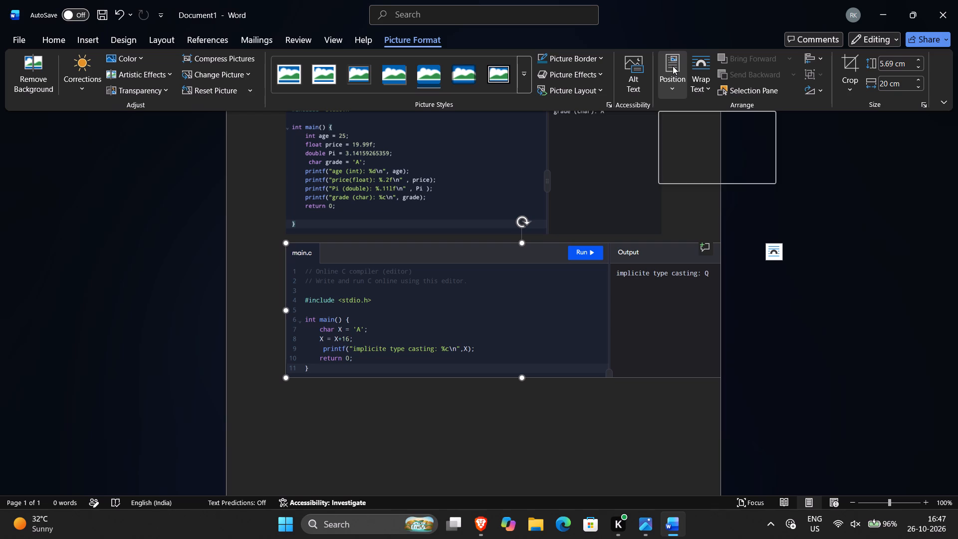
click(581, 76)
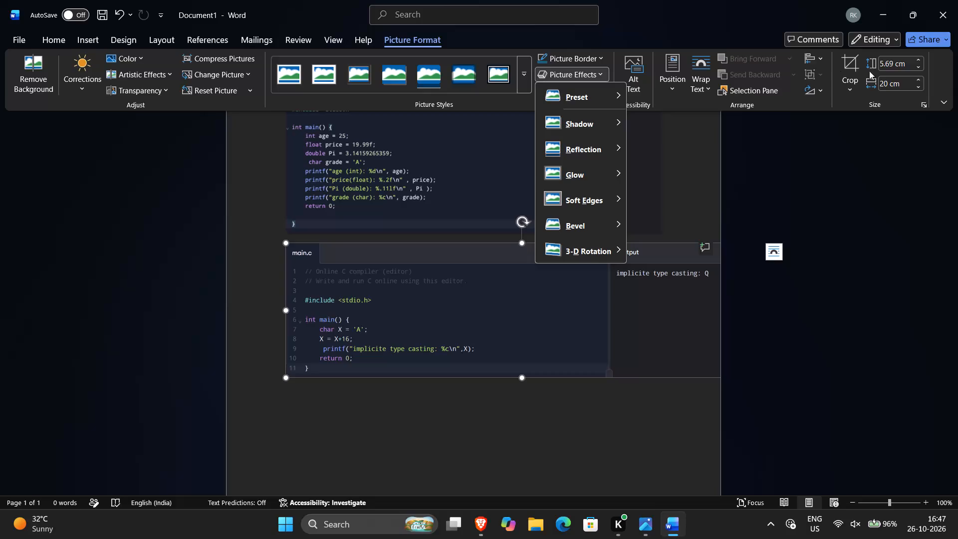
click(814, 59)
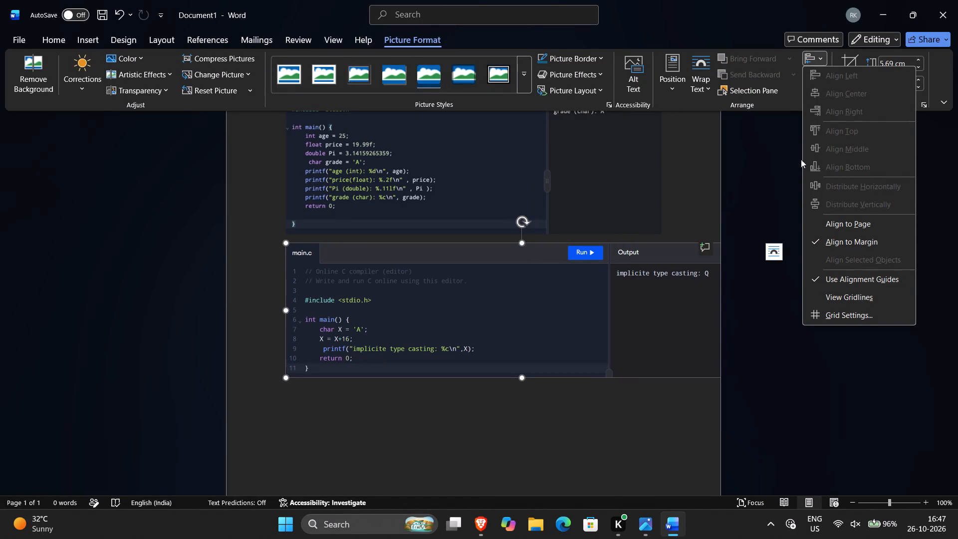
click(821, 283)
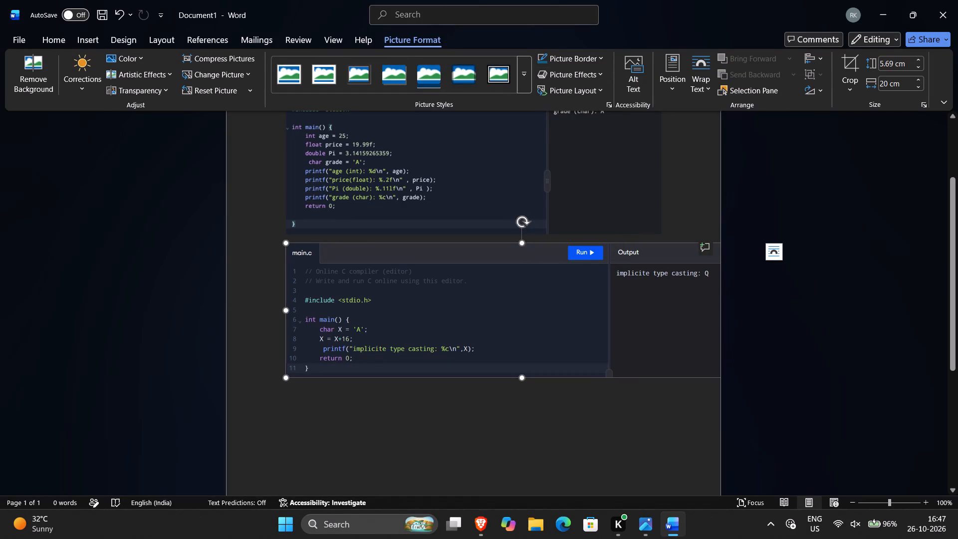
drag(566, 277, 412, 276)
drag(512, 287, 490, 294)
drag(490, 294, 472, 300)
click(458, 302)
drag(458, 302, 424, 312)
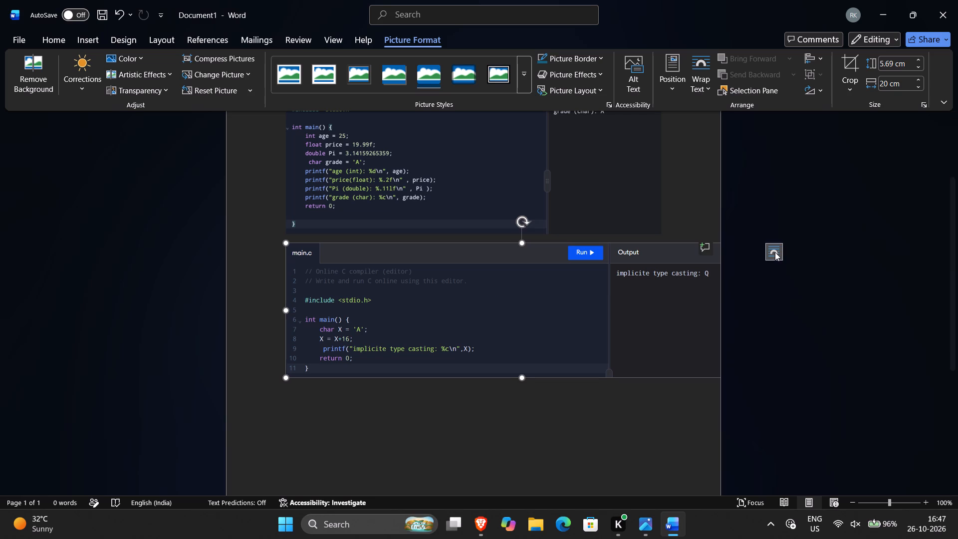
Give the type casting picture Square text wrapping and fit it within the page width, directly below the age and price picture.
click(775, 252)
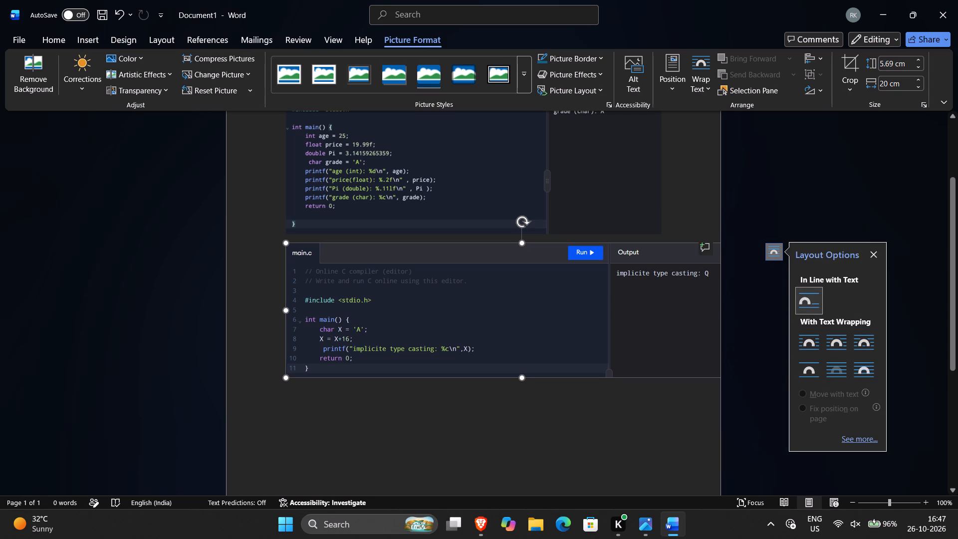
click(804, 295)
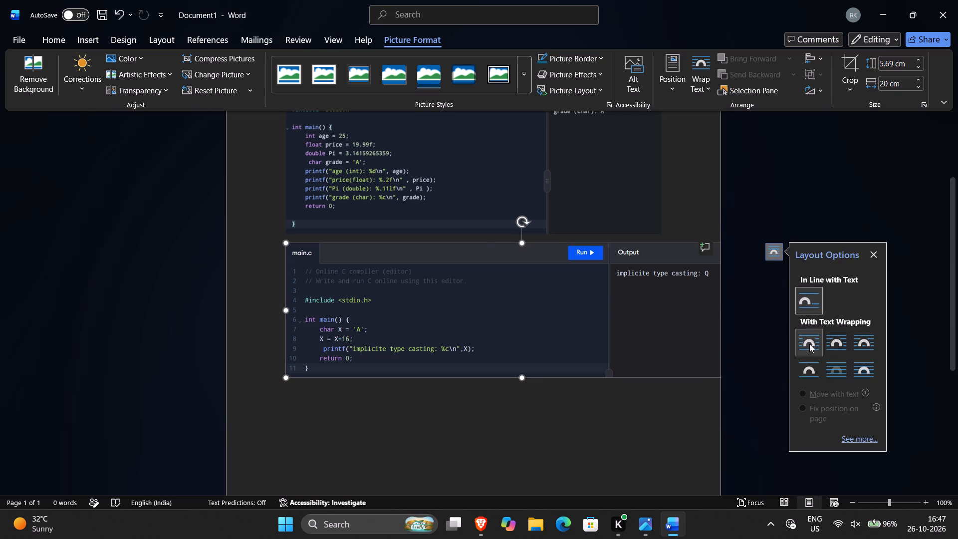
click(809, 344)
drag(509, 287, 463, 290)
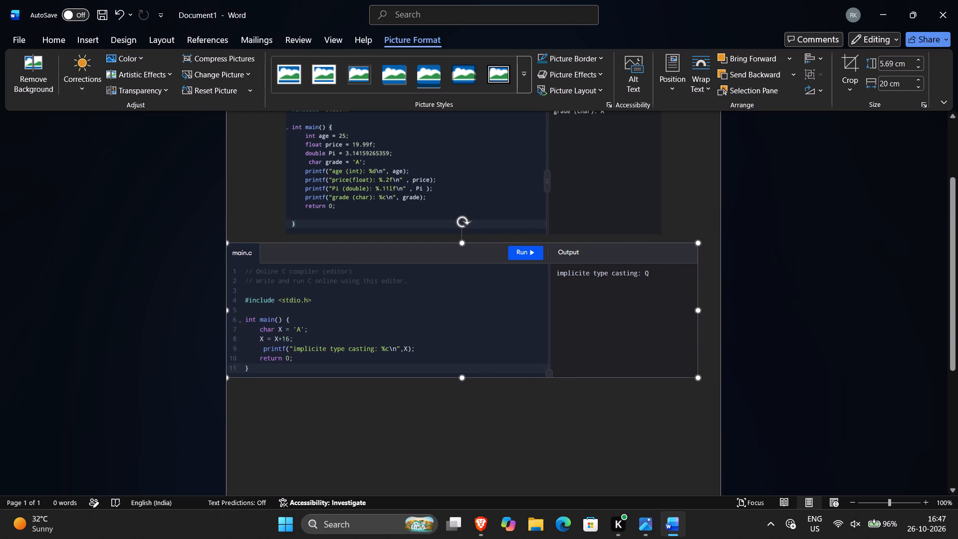
drag(463, 290, 496, 291)
drag(509, 287, 506, 293)
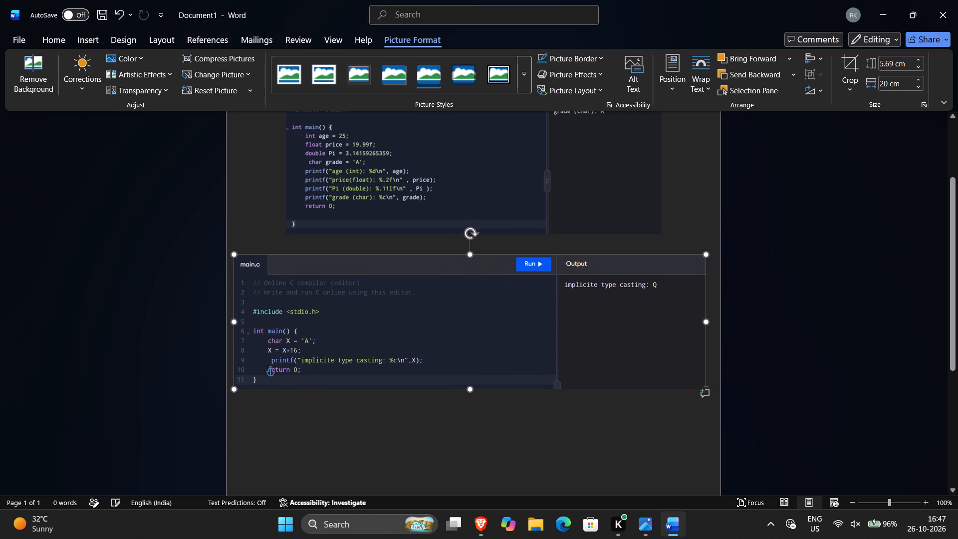
drag(506, 293, 516, 283)
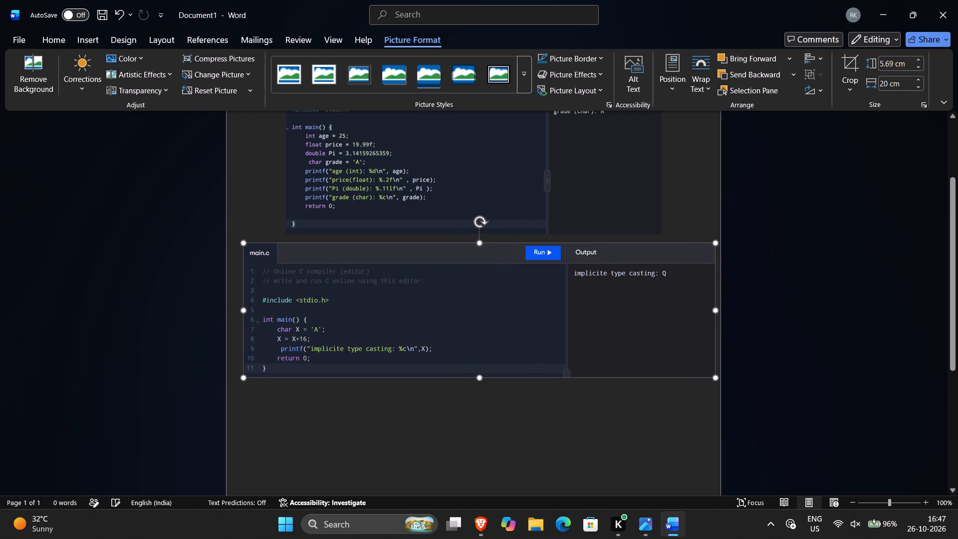
click(433, 436)
Set the age and price picture's text wrapping to Square.
scroll(433, 382, down, 1)
click(414, 222)
scroll(414, 222, up, 5)
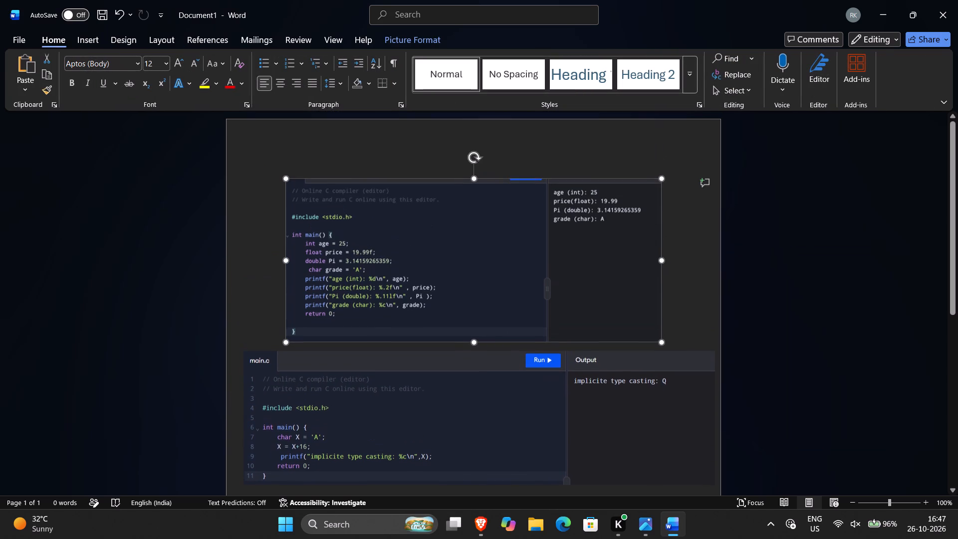
click(414, 222)
drag(414, 222, 409, 172)
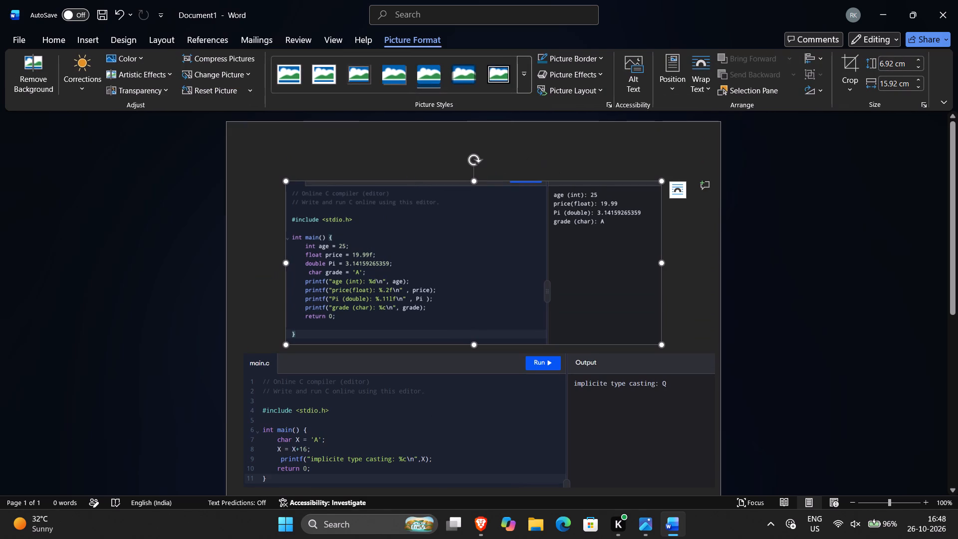
click(673, 190)
click(713, 278)
scroll(540, 250, left, 3)
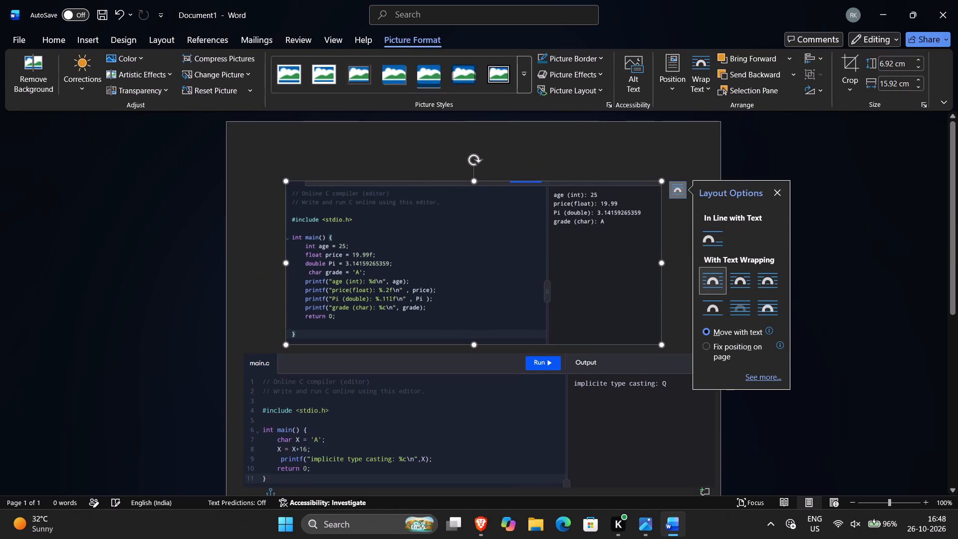
scroll(540, 250, left, 2)
Shift the age and price picture left to roughly centre it on the page, and try to raise it toward the page's top edge.
drag(539, 250, 517, 155)
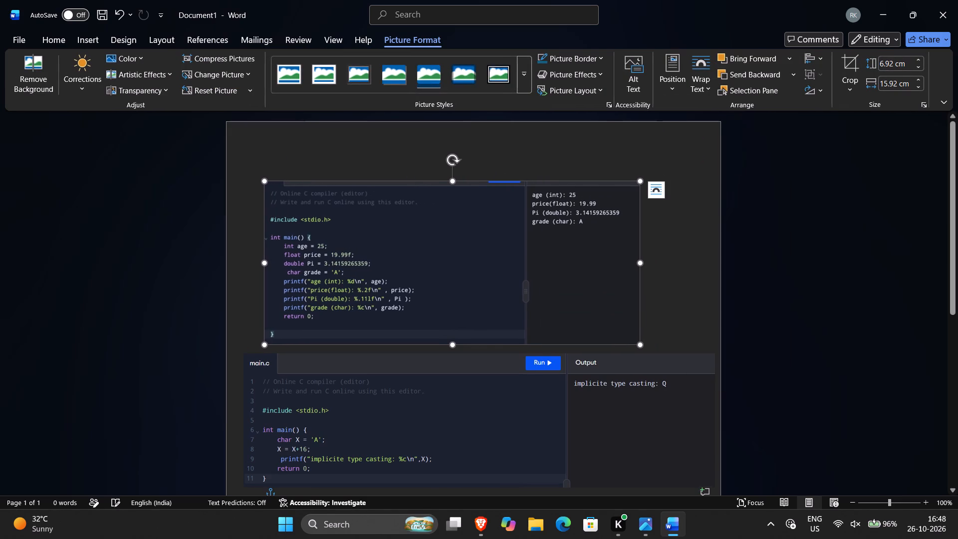
ctrl+scroll(464, 220, down, 1)
drag(458, 238, 468, 173)
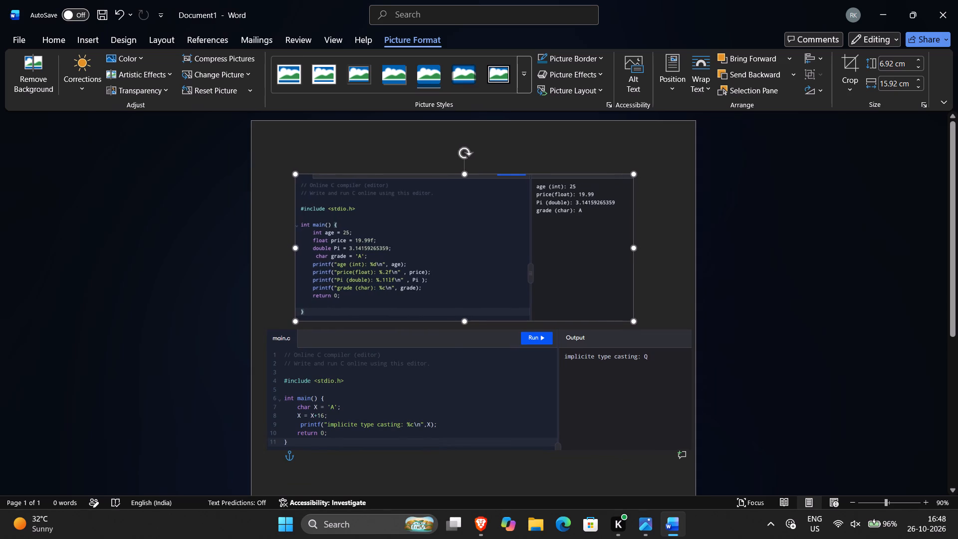
drag(468, 173, 467, 148)
scroll(467, 148, up, 1)
scroll(467, 148, down, 5)
scroll(467, 148, up, 1)
scroll(444, 232, up, 2)
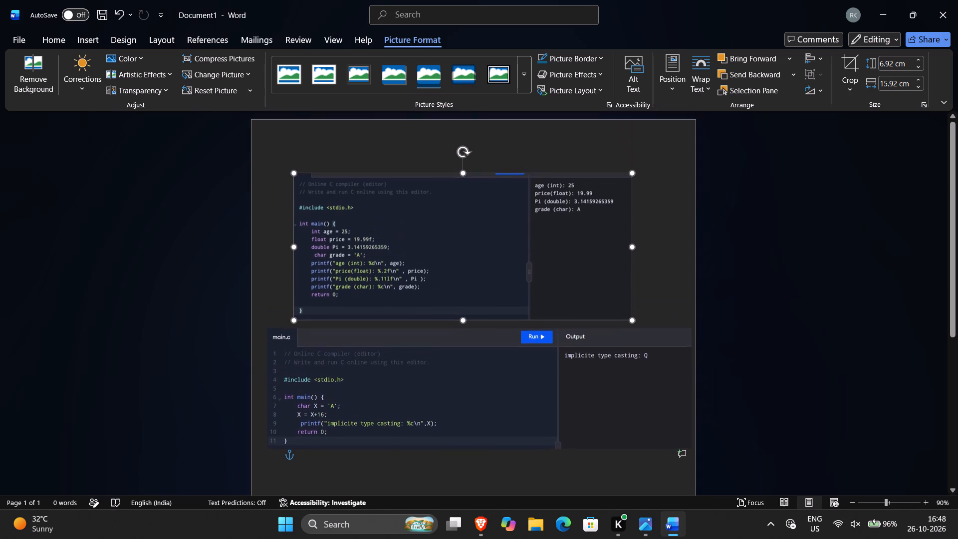
drag(434, 259, 438, 110)
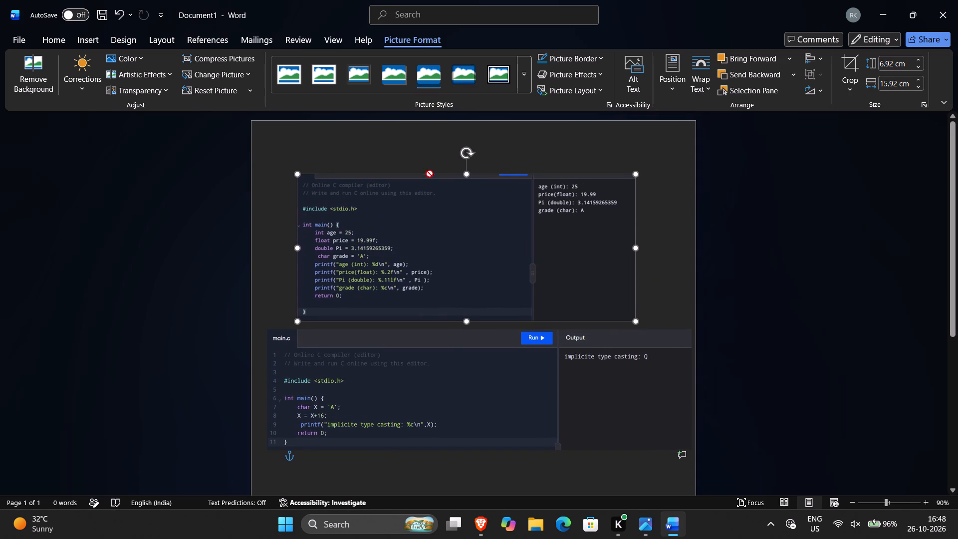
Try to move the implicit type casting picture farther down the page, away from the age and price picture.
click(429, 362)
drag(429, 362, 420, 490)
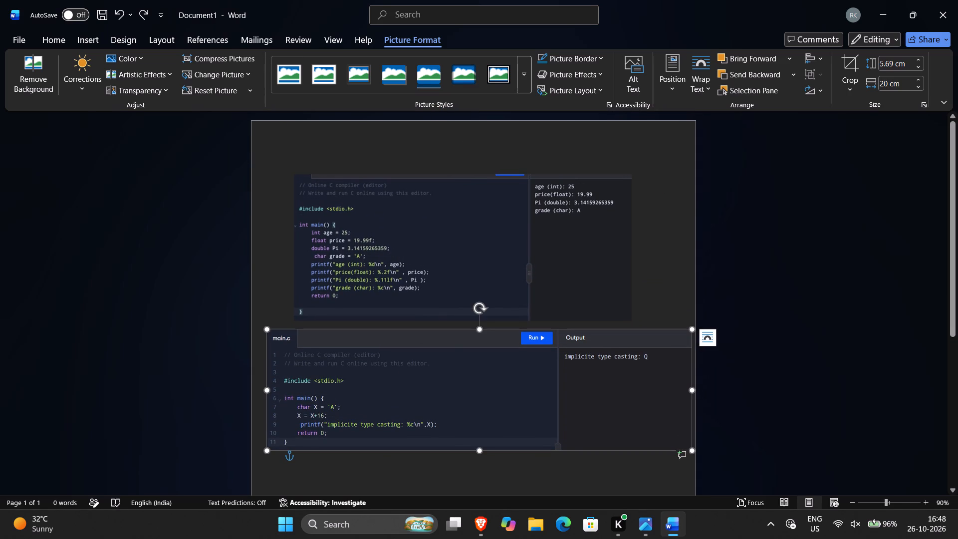
Set the age and price picture's text wrapping to Tight.
click(482, 259)
click(645, 188)
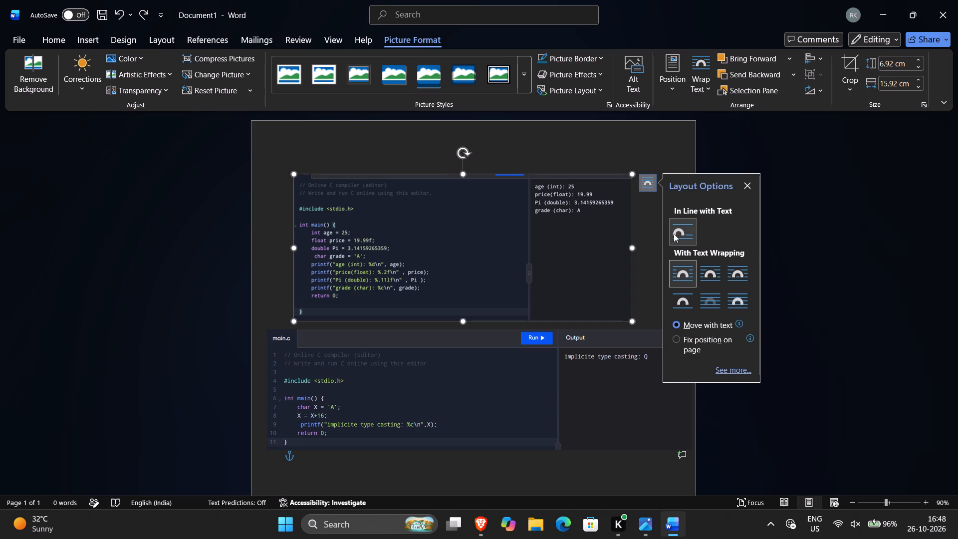
click(716, 273)
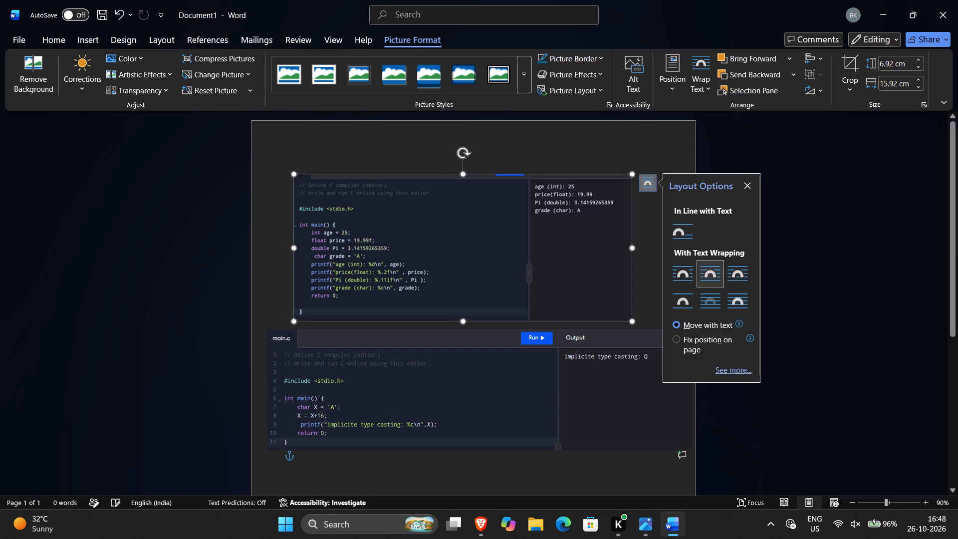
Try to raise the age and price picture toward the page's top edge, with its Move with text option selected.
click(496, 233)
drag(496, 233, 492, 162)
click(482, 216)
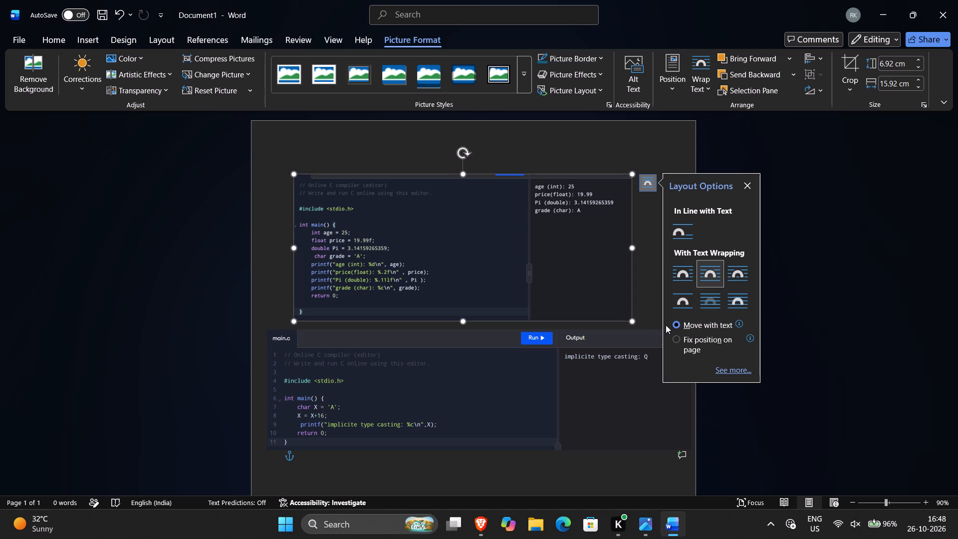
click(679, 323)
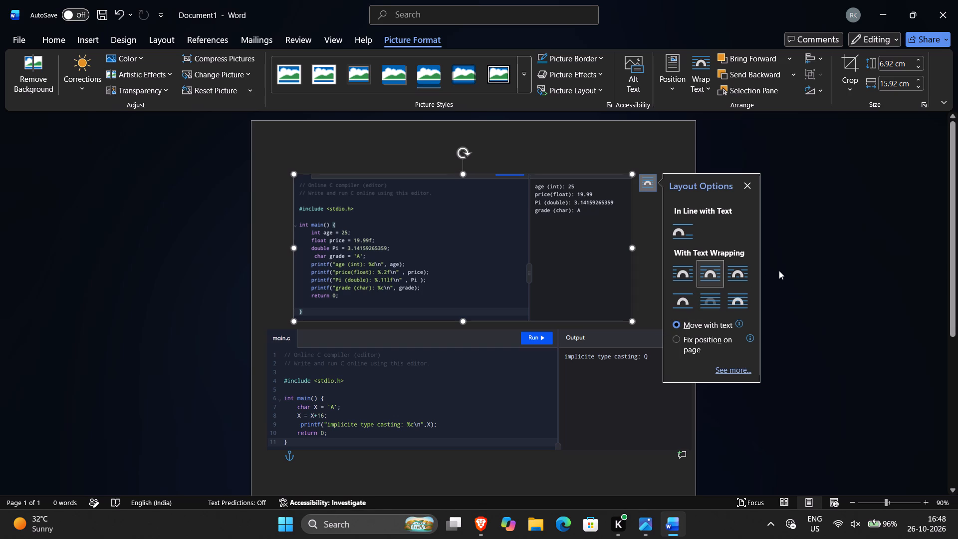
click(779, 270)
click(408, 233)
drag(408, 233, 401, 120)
Move the implicit type casting picture slightly down and left, widening the gap below the age and price picture.
click(390, 358)
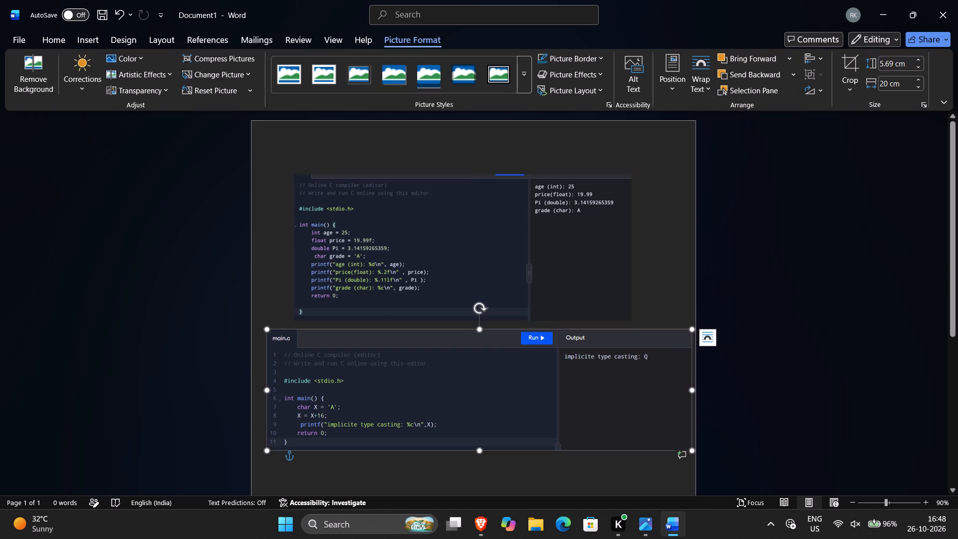
drag(390, 358, 385, 370)
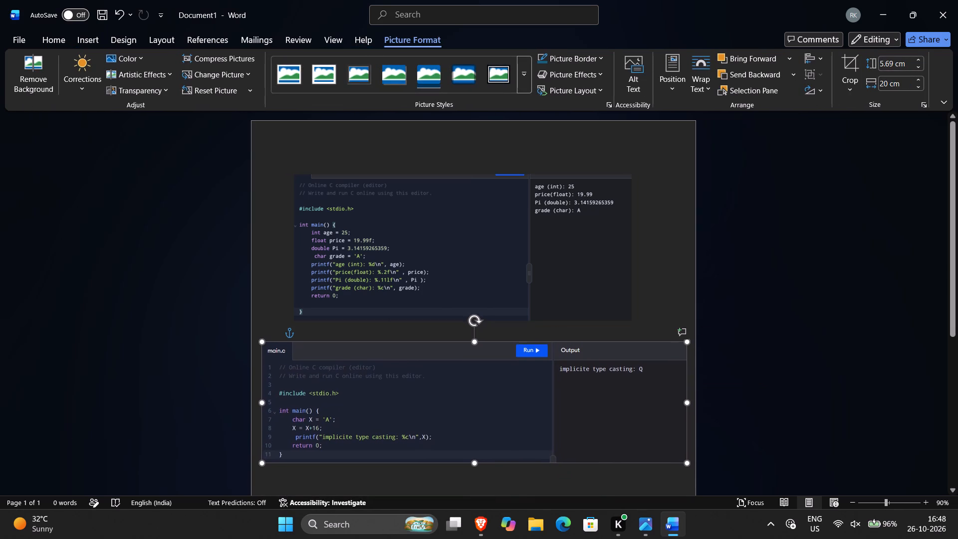
Place the insertion point in the blank area below the implicit type casting picture and show the page layout options.
drag(385, 370, 384, 371)
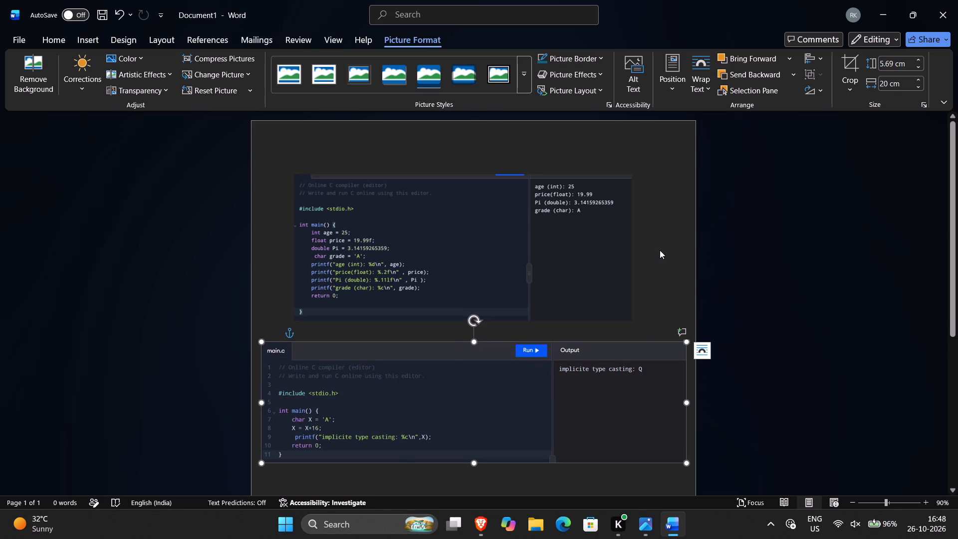
scroll(443, 387, down, 3)
click(443, 387)
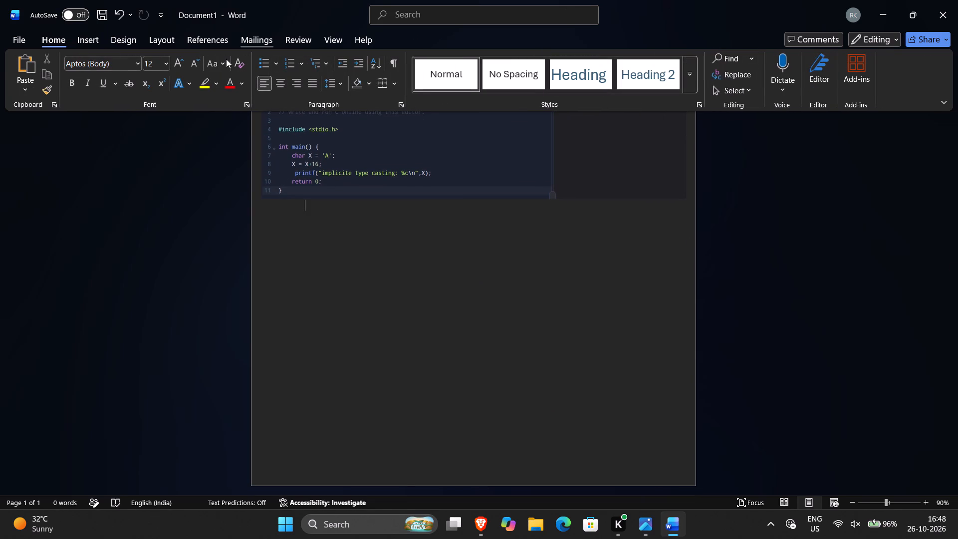
click(153, 34)
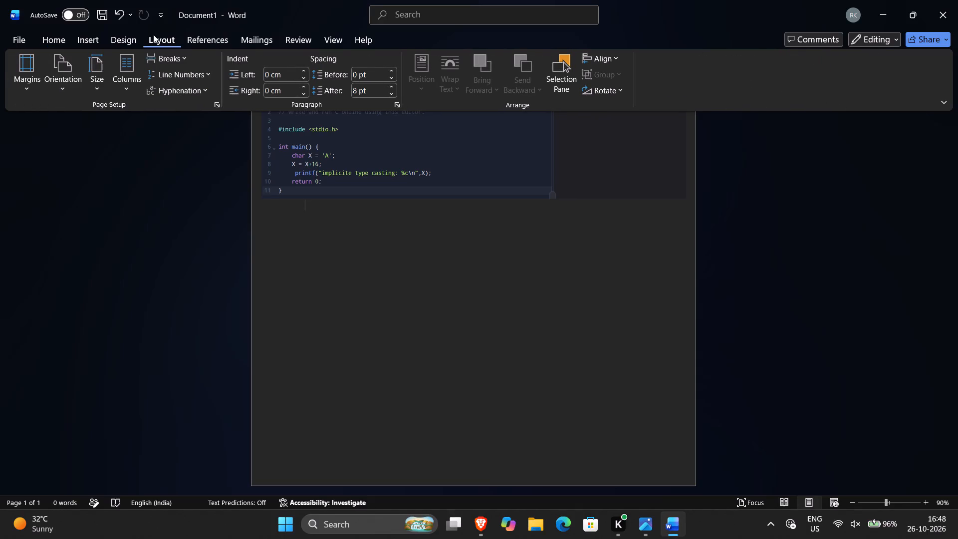
View the signed-in account's details, then return to the document.
click(854, 17)
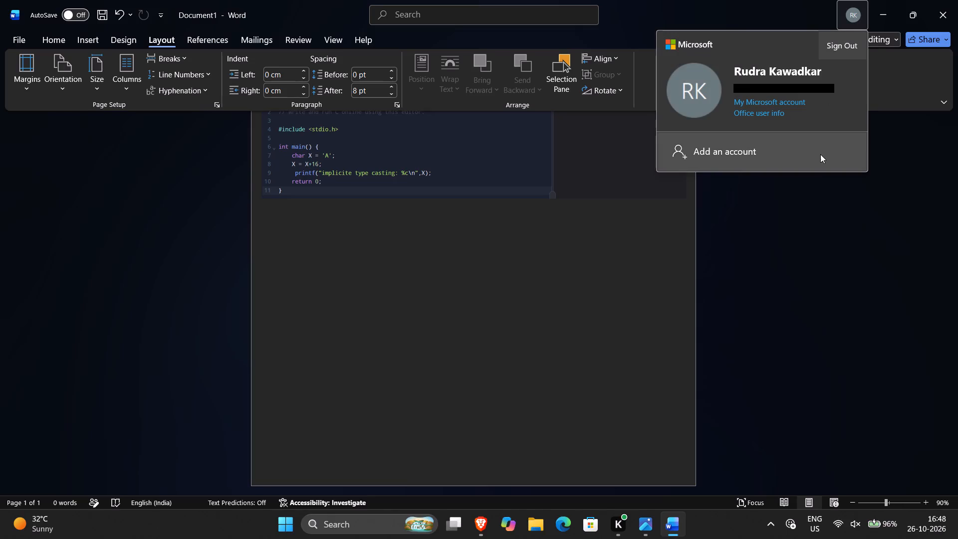
click(801, 236)
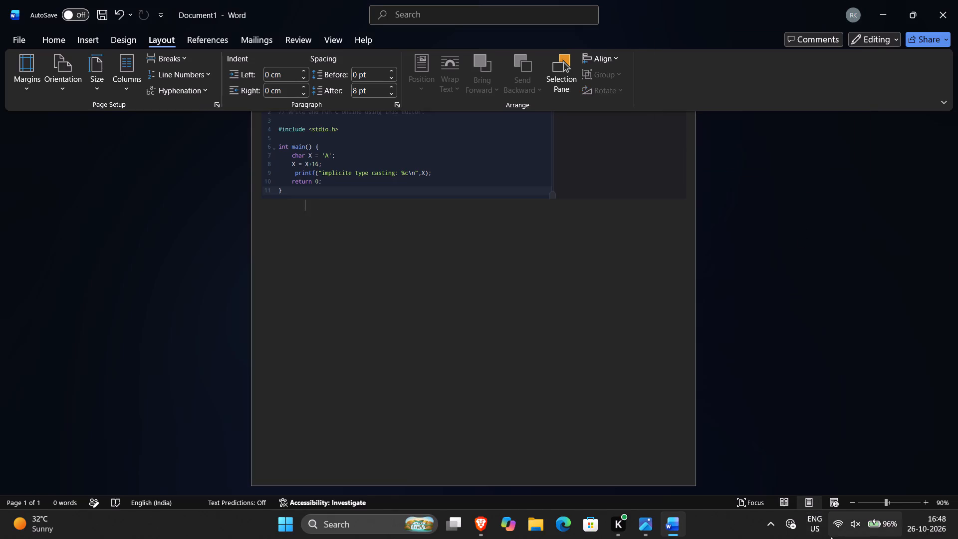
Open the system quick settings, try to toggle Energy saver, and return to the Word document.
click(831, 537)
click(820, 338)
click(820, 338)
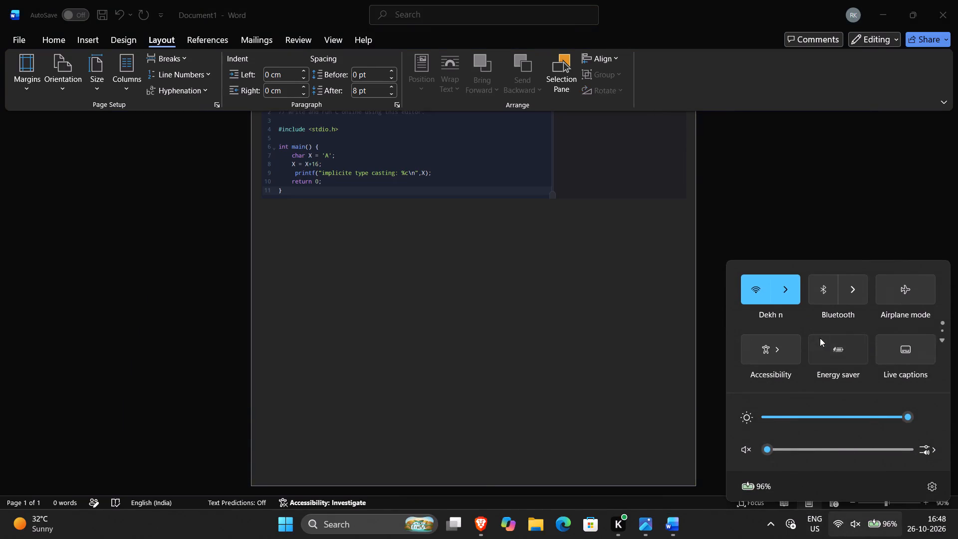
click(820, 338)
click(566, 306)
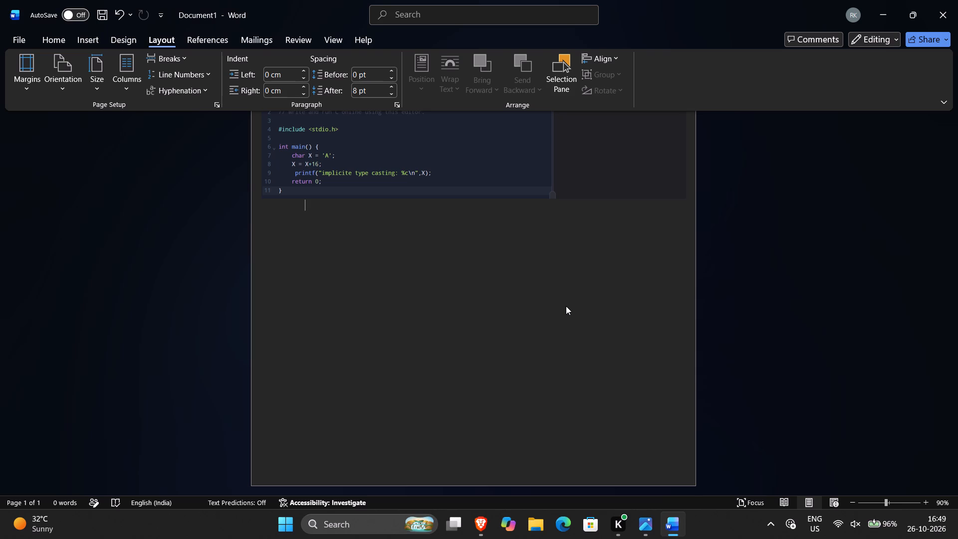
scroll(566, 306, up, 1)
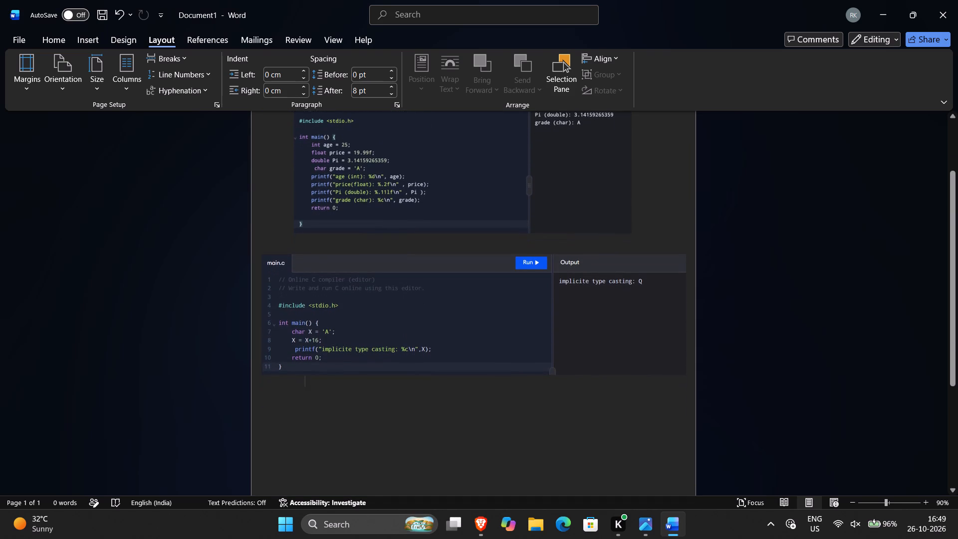
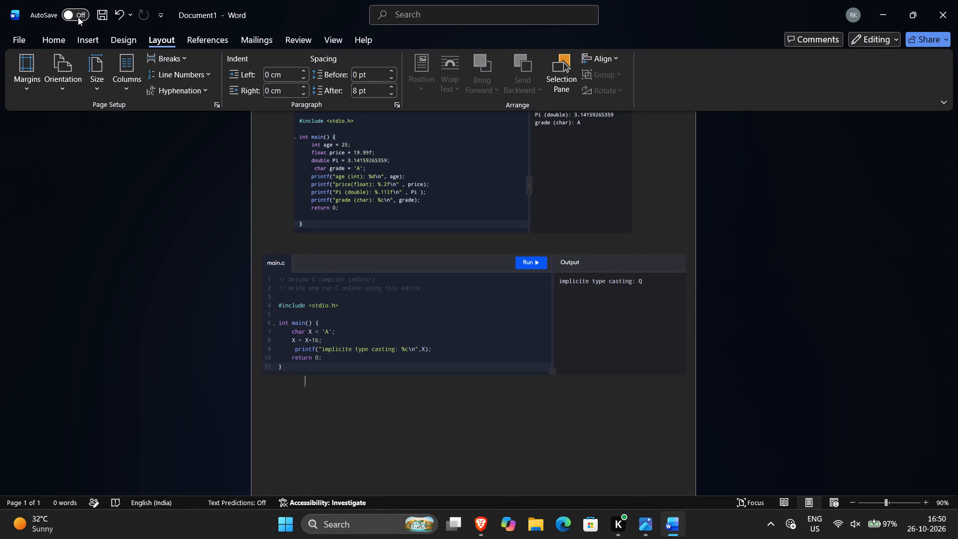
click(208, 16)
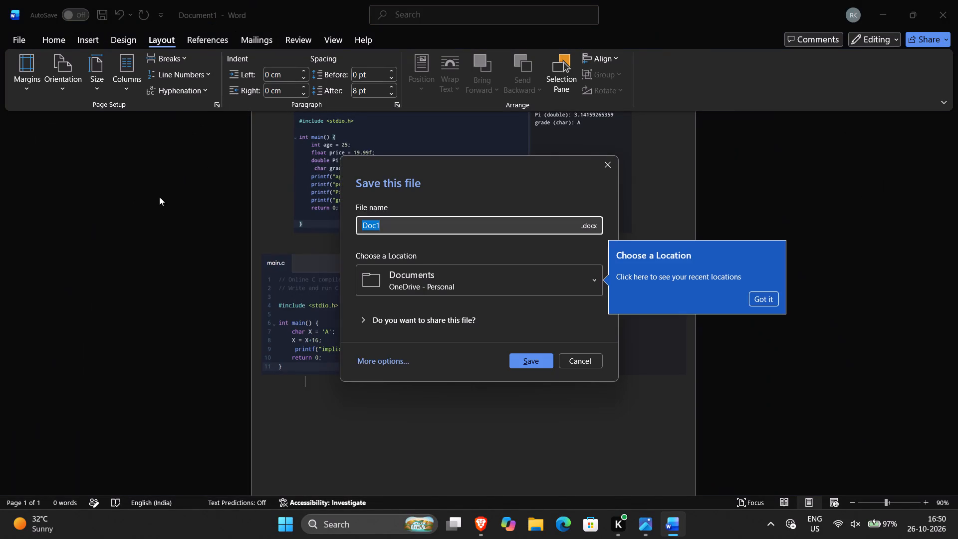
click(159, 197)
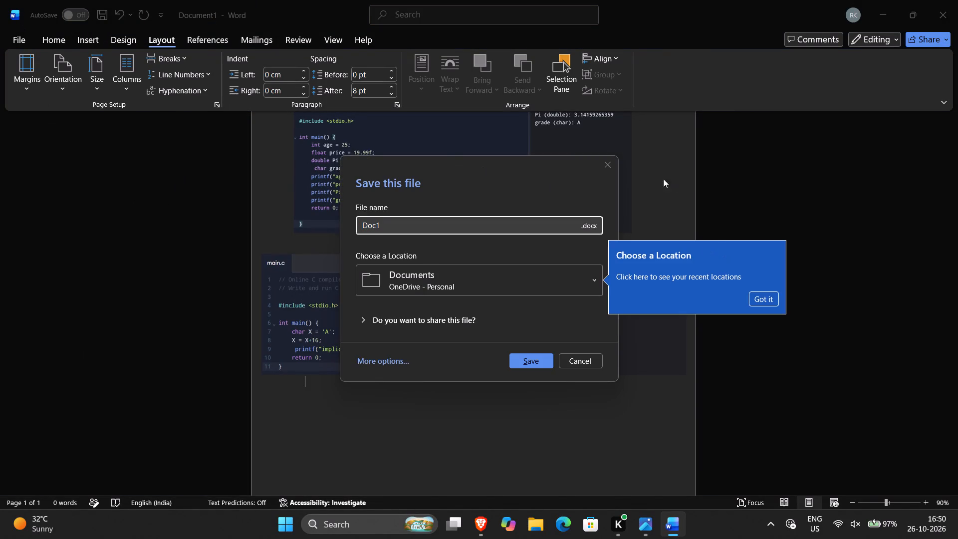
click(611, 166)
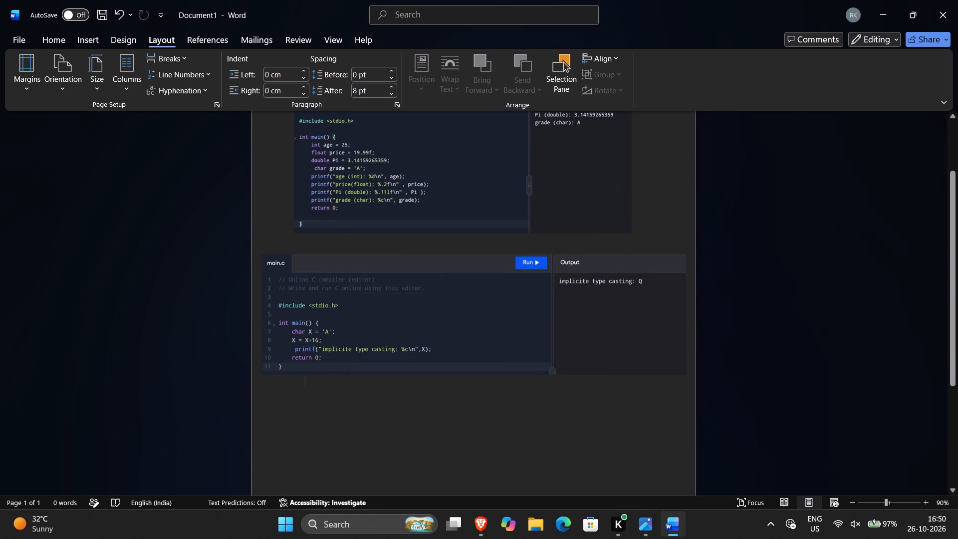
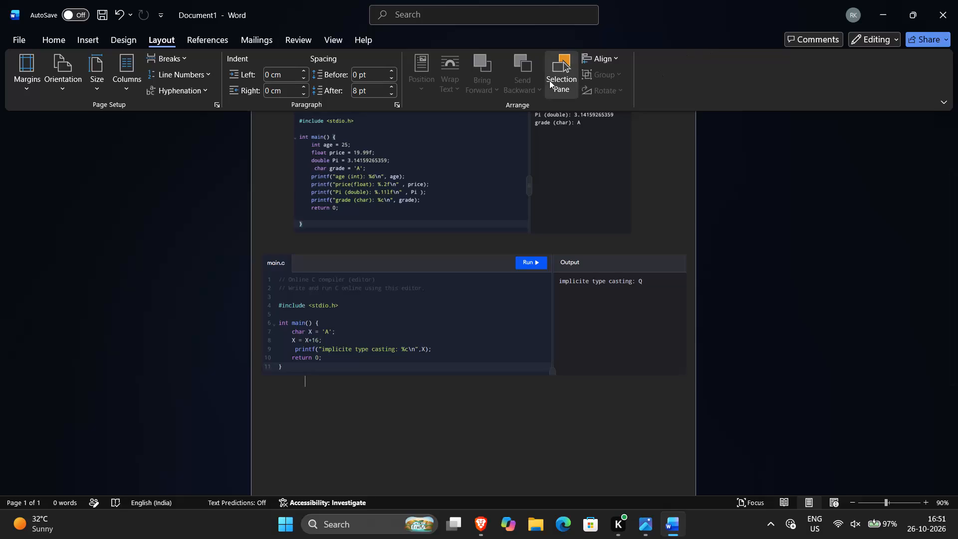
Set the document's page color to the black theme color.
scroll(549, 80, down, 3)
scroll(503, 0, down, 2)
scroll(503, 0, left, 1)
scroll(503, 0, down, 1)
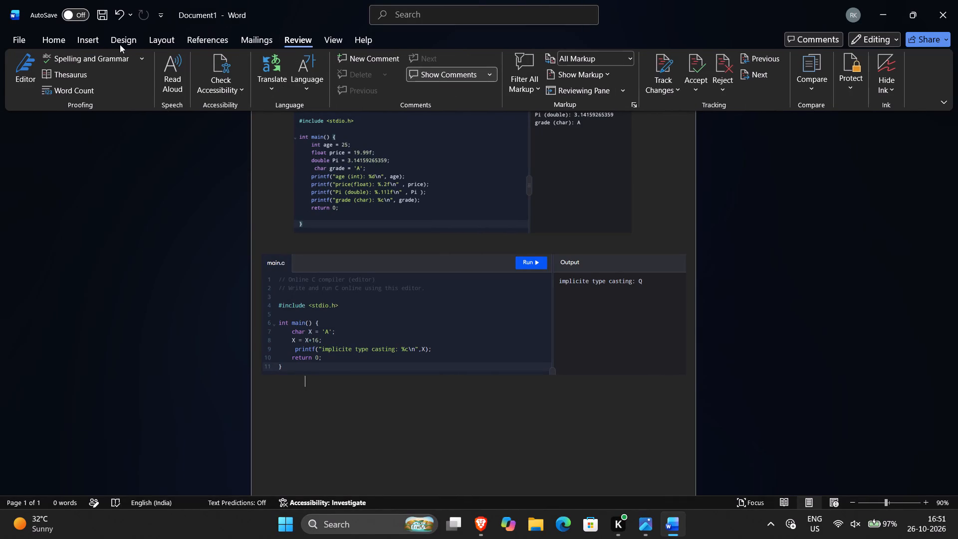
click(118, 44)
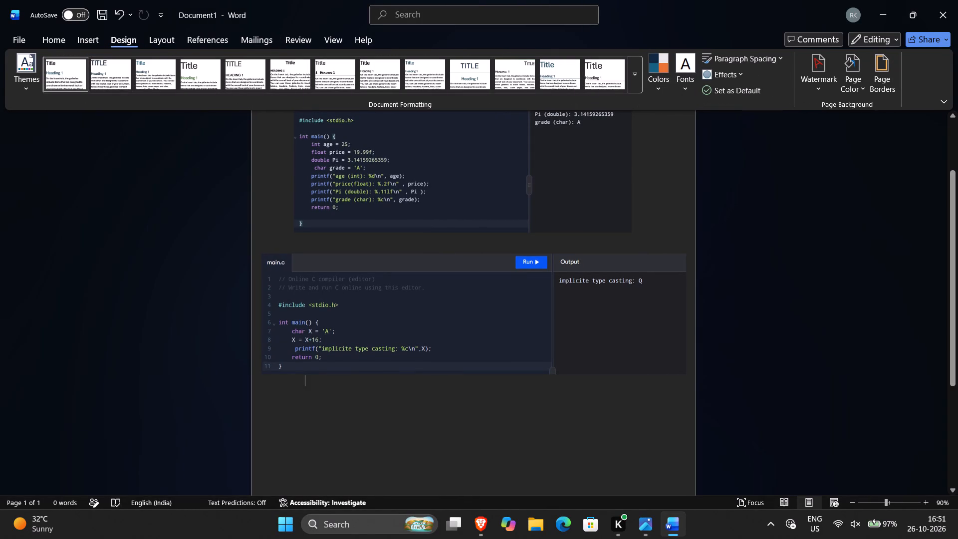
click(651, 83)
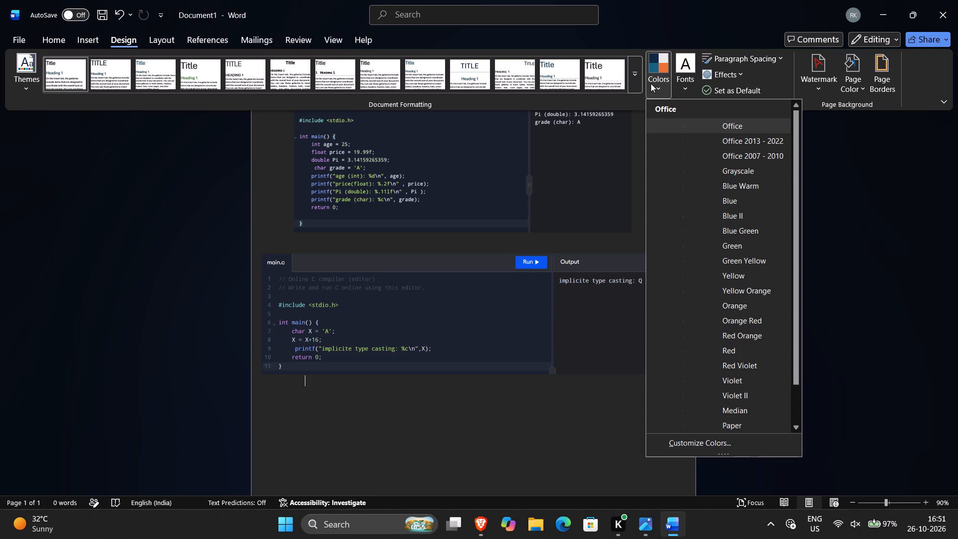
click(870, 187)
click(852, 92)
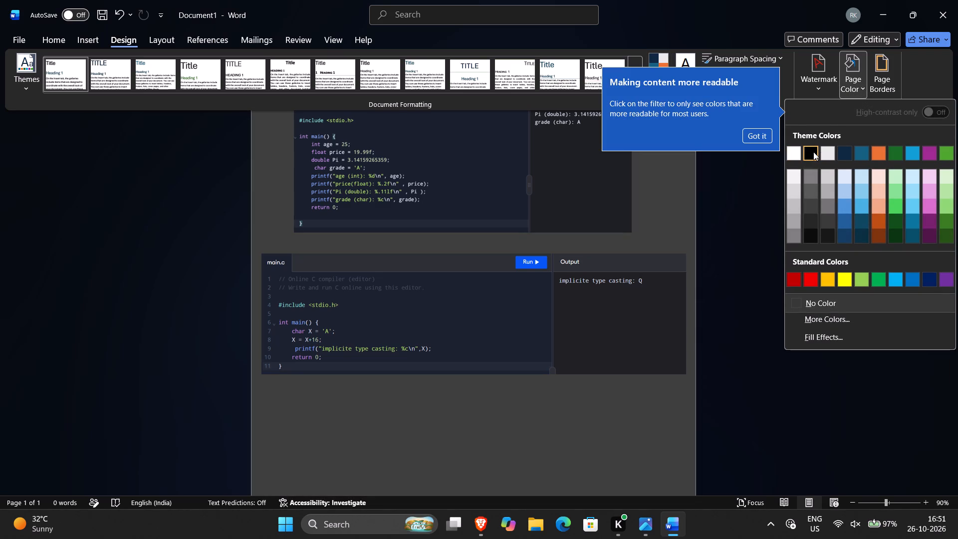
click(814, 152)
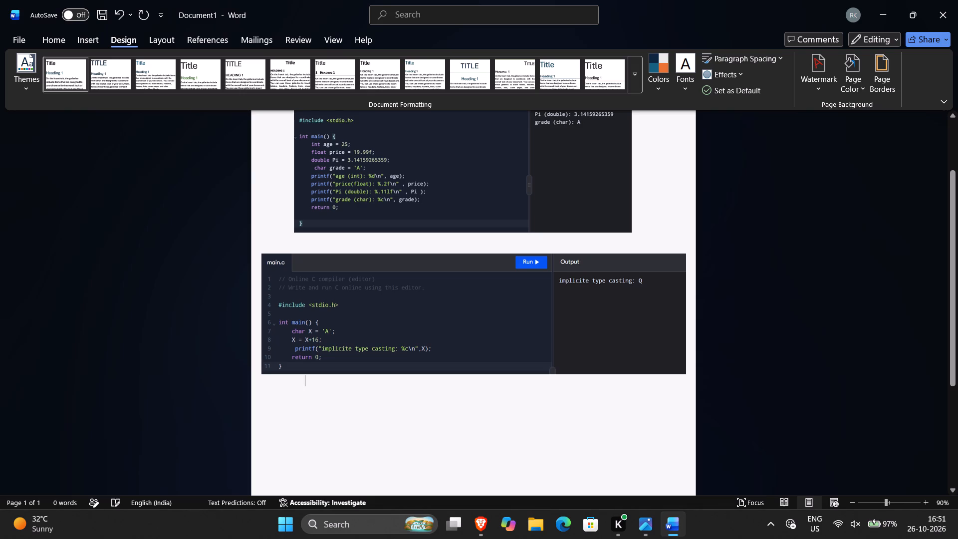
scroll(763, 164, up, 2)
scroll(763, 164, down, 1)
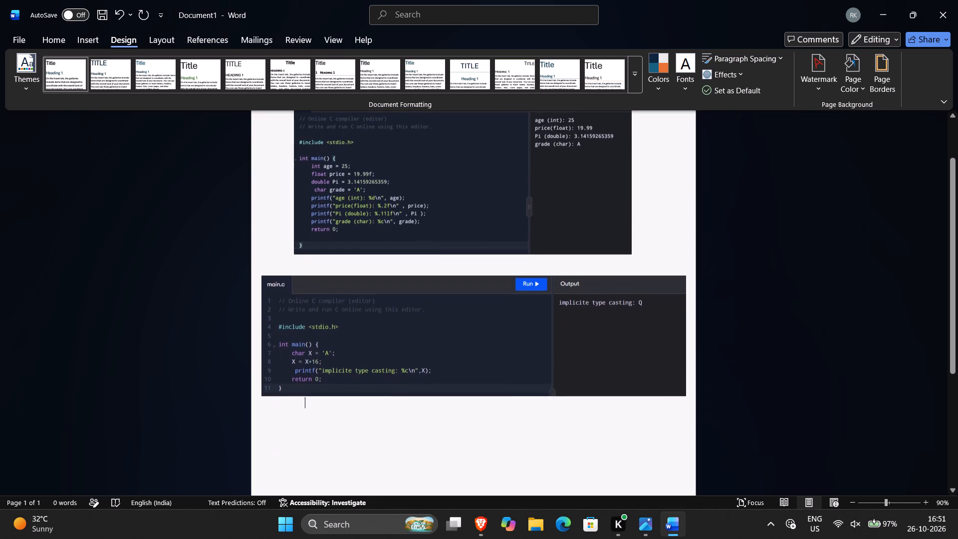
scroll(763, 164, down, 1)
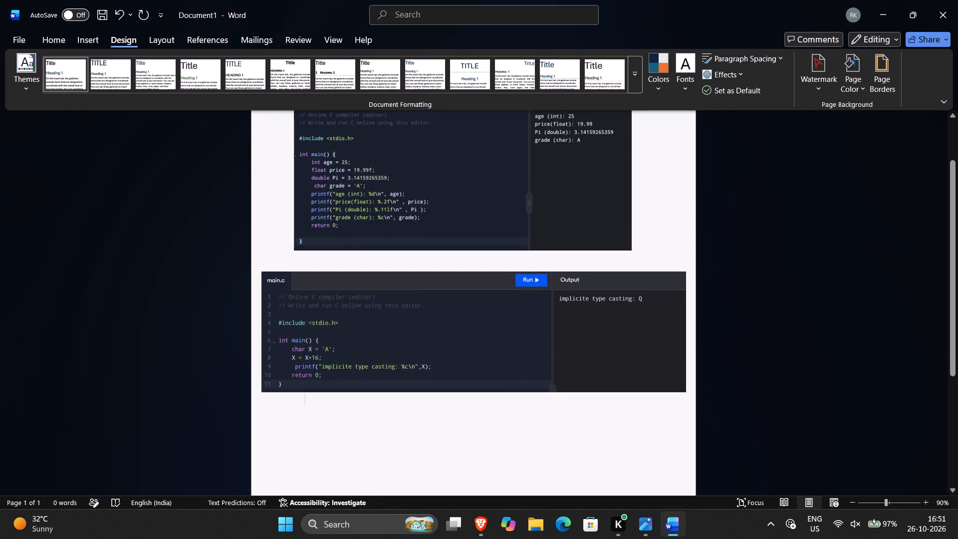
click(220, 263)
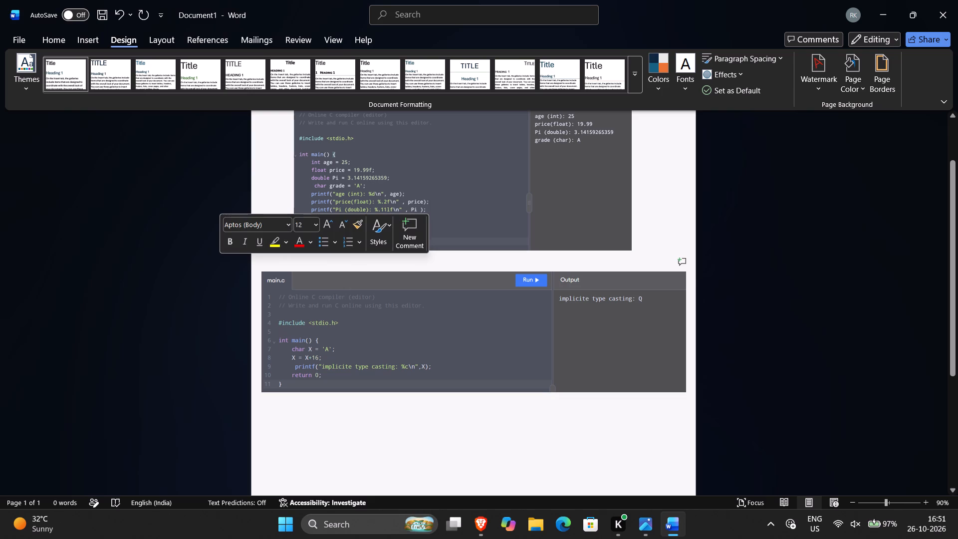
click(147, 263)
click(82, 32)
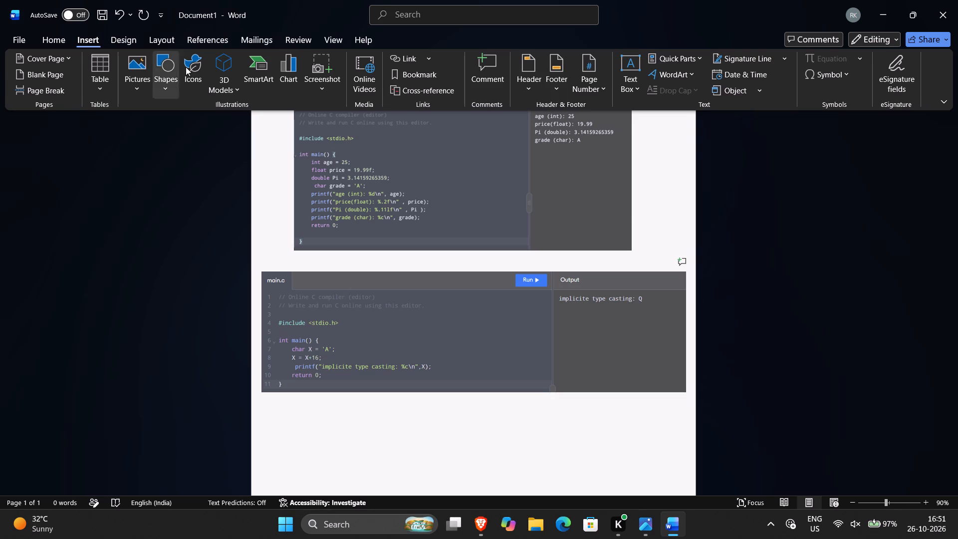
click(134, 78)
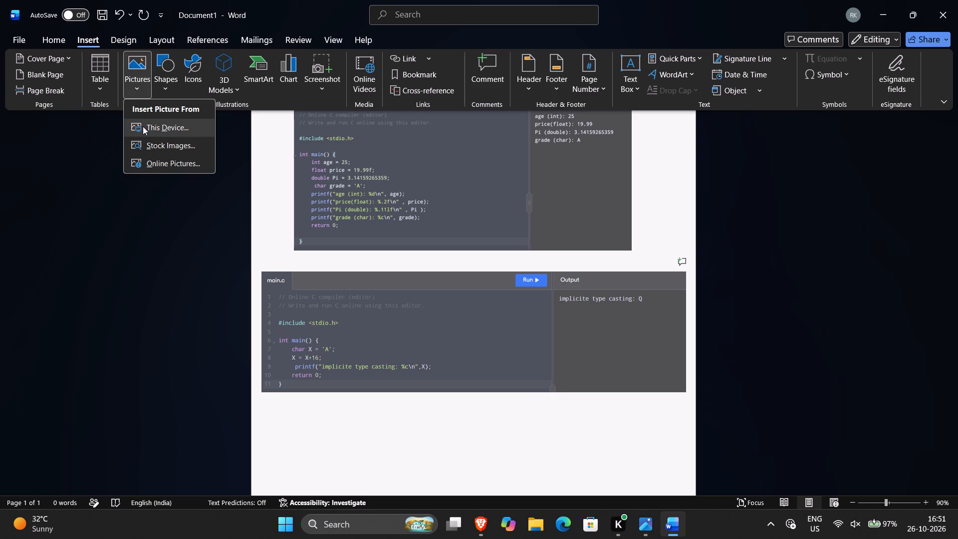
click(143, 126)
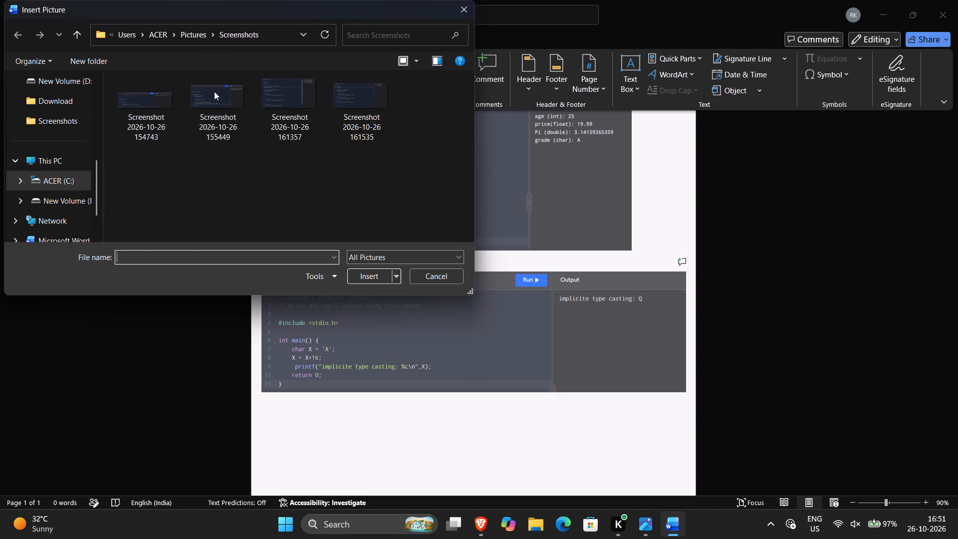
click(214, 91)
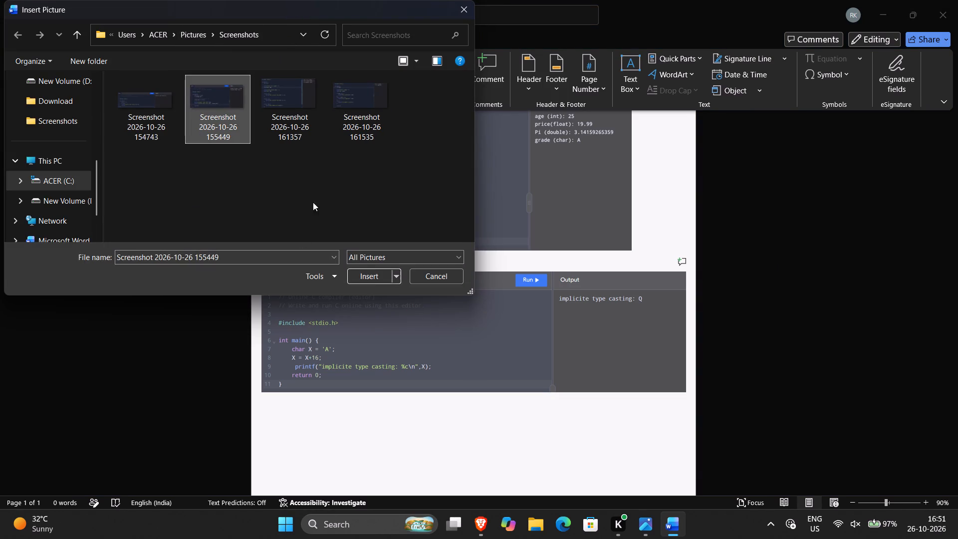
click(363, 283)
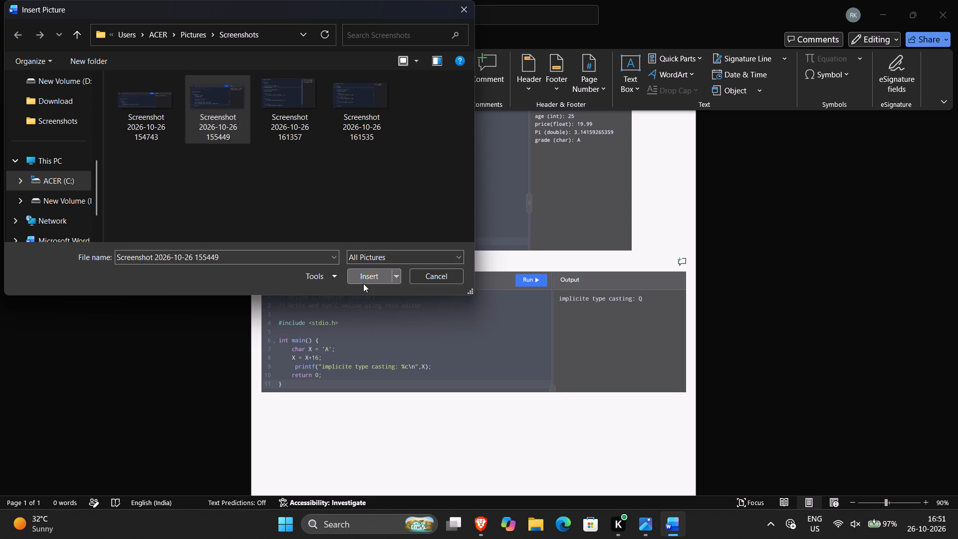
scroll(363, 283, up, 4)
scroll(363, 283, down, 3)
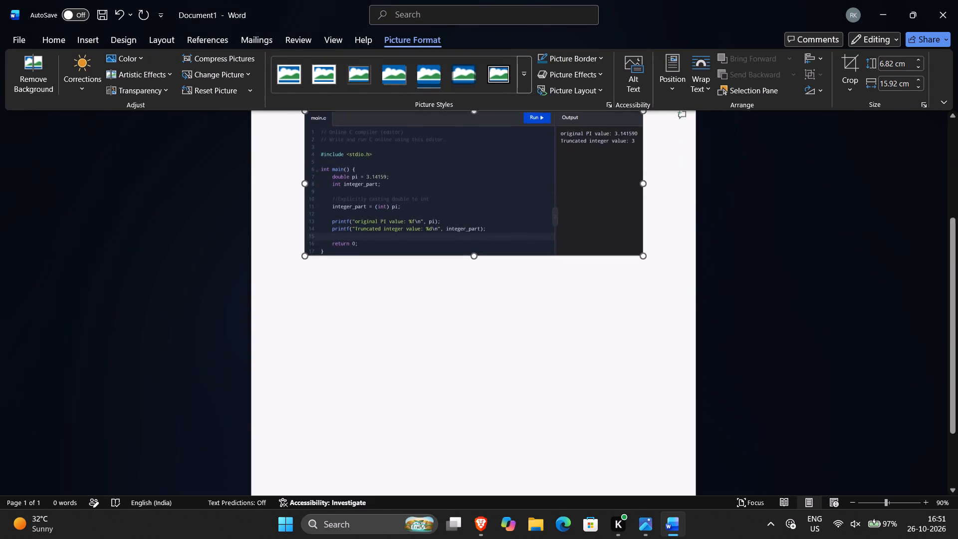
scroll(363, 283, down, 4)
scroll(363, 283, up, 6)
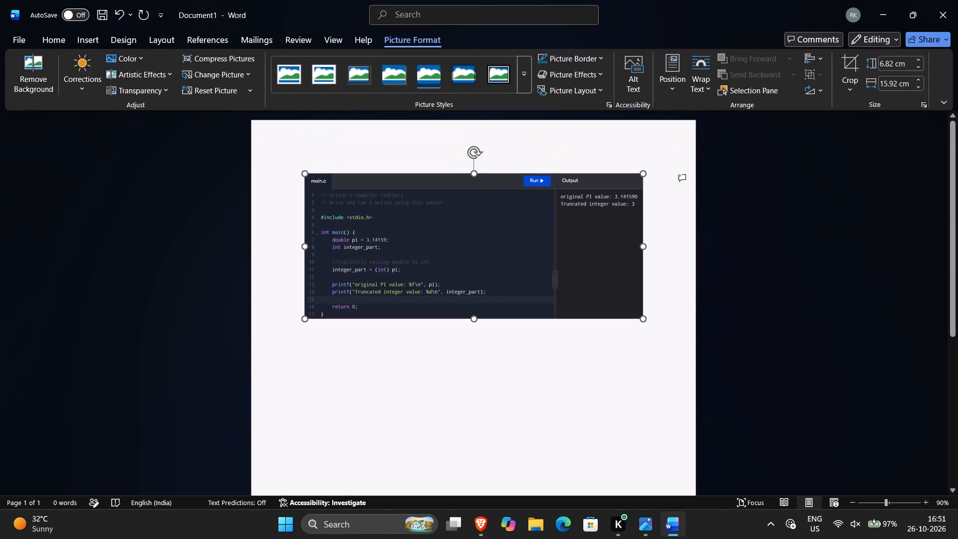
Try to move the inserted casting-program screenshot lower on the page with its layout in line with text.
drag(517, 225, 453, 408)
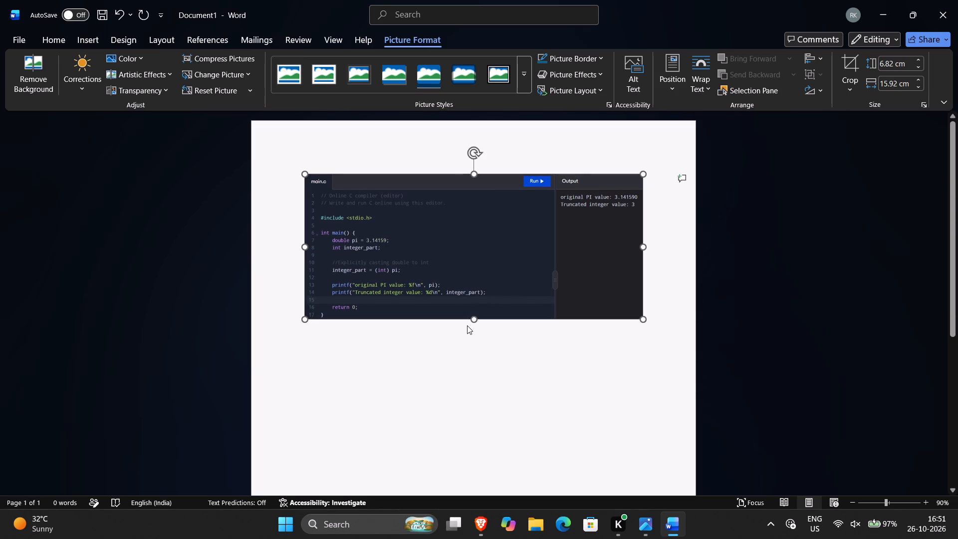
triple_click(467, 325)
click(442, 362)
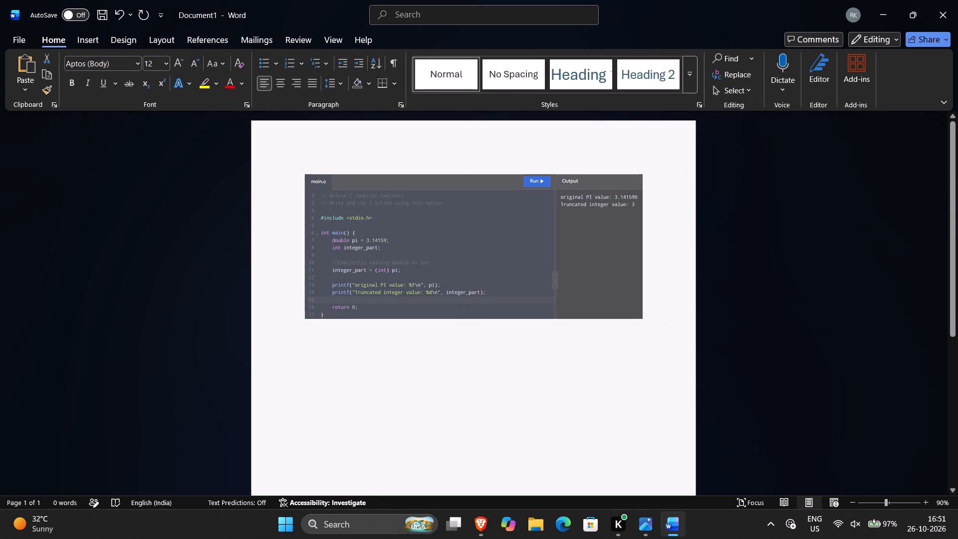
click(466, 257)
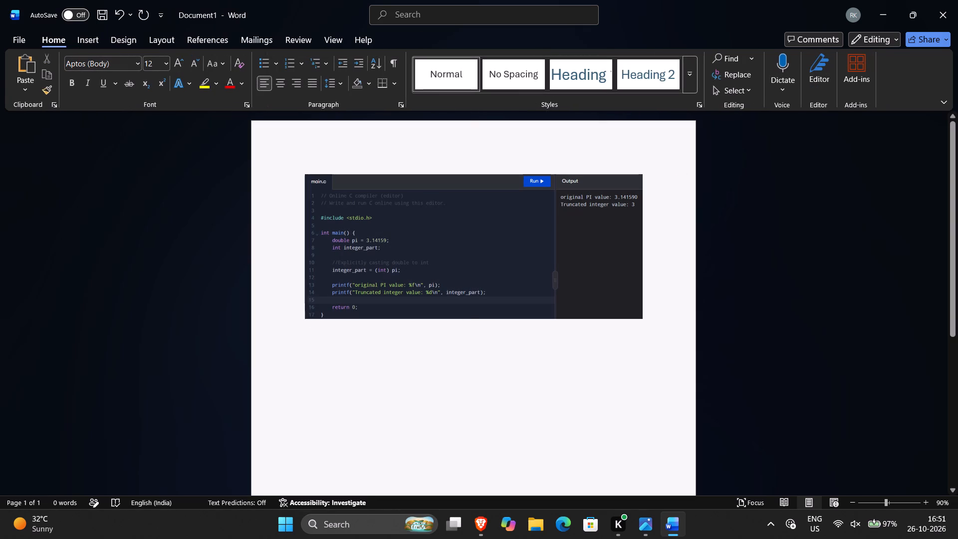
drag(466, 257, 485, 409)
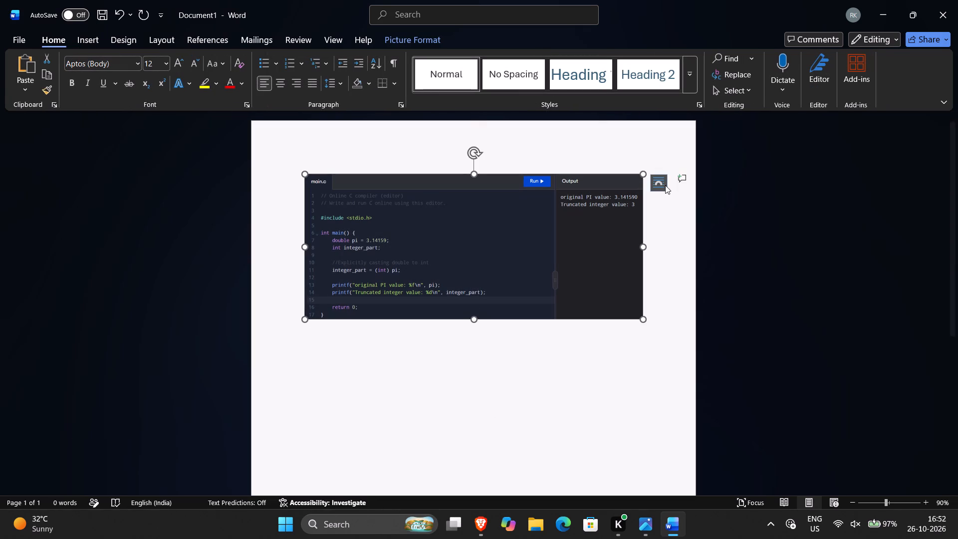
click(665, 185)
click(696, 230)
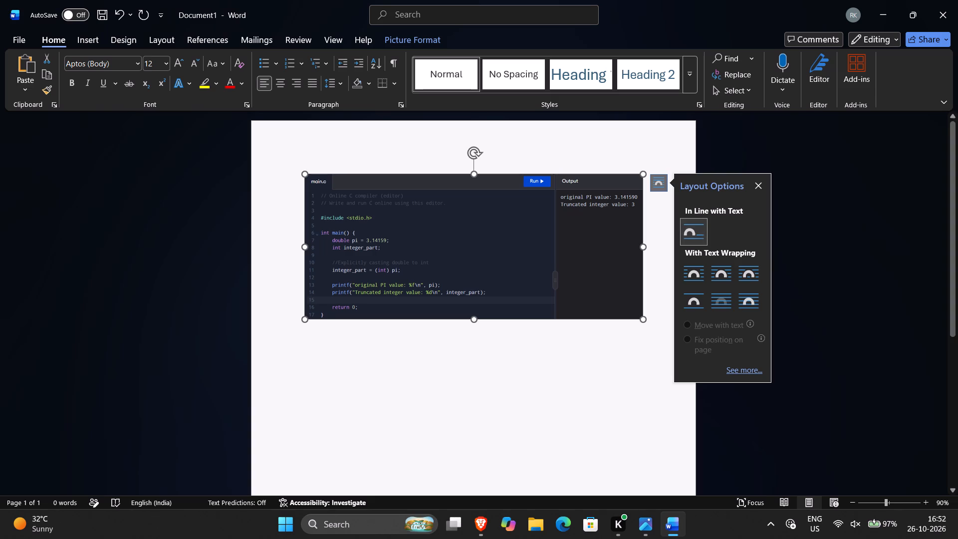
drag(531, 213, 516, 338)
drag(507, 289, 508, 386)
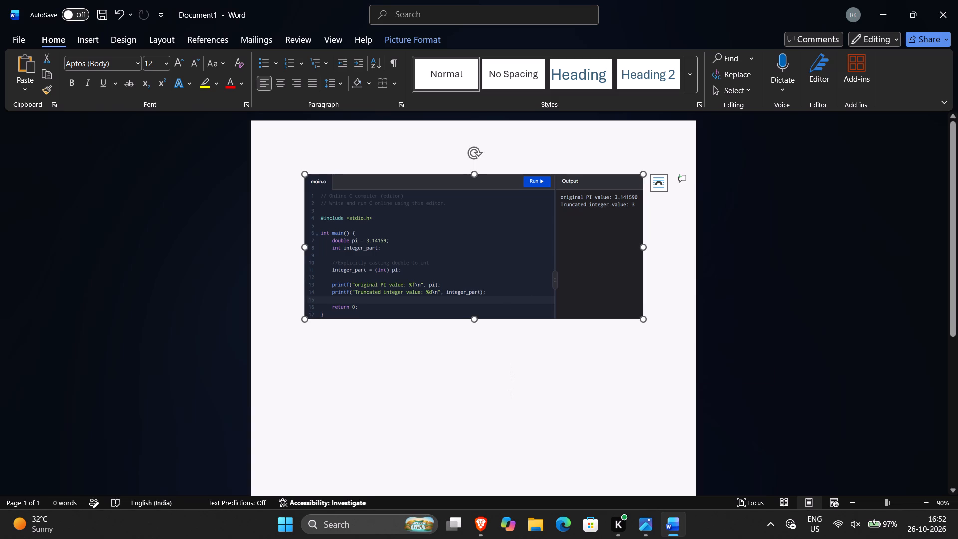
Set the inserted screenshot's text wrapping to Square.
click(661, 183)
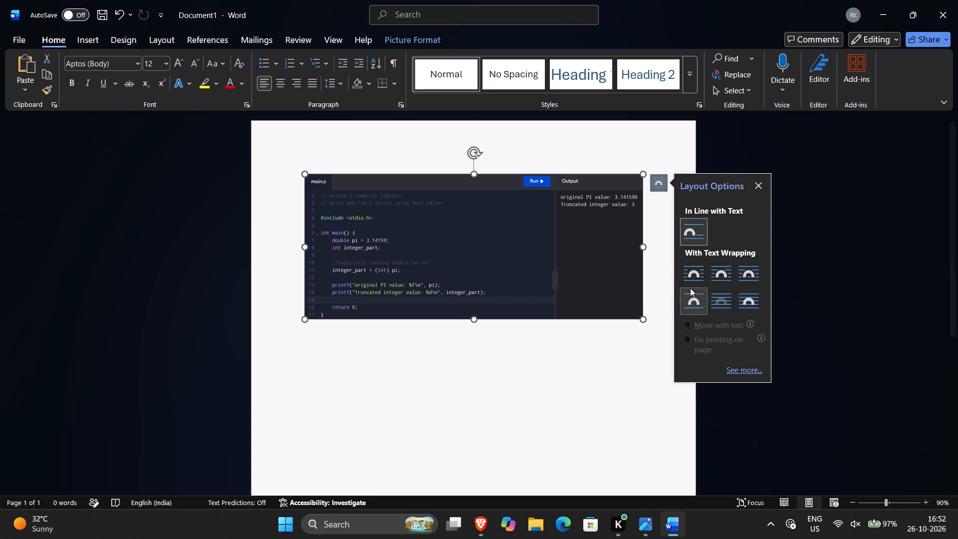
click(694, 274)
Move the double-to-int casting screenshot from the top of the page down into its lower half.
click(559, 222)
drag(559, 222, 540, 298)
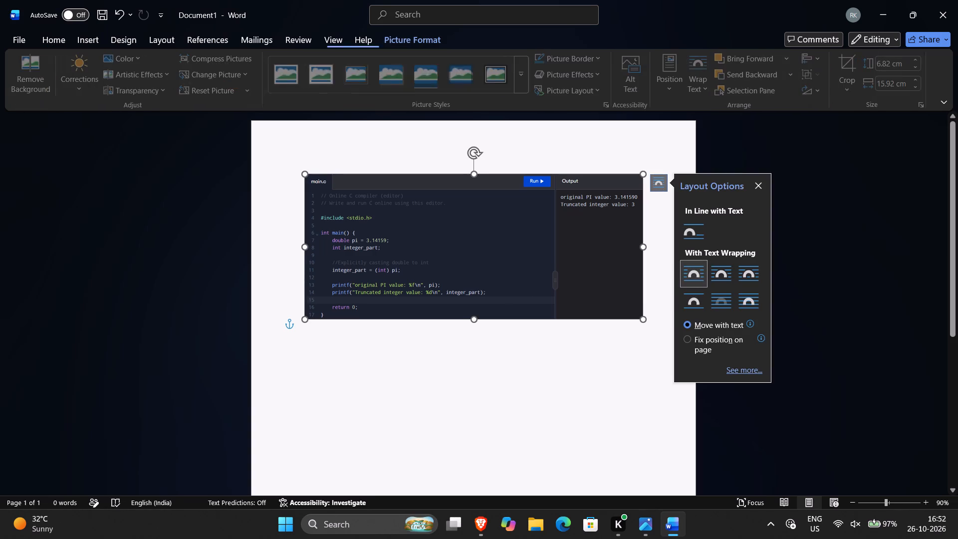
drag(540, 298, 536, 337)
click(433, 267)
drag(417, 319, 343, 314)
drag(375, 251, 376, 267)
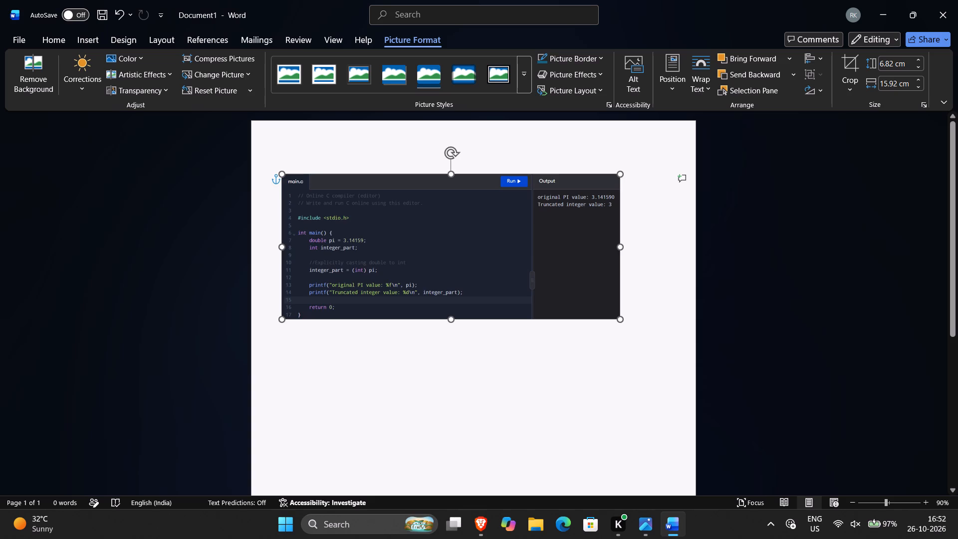
drag(376, 267, 379, 447)
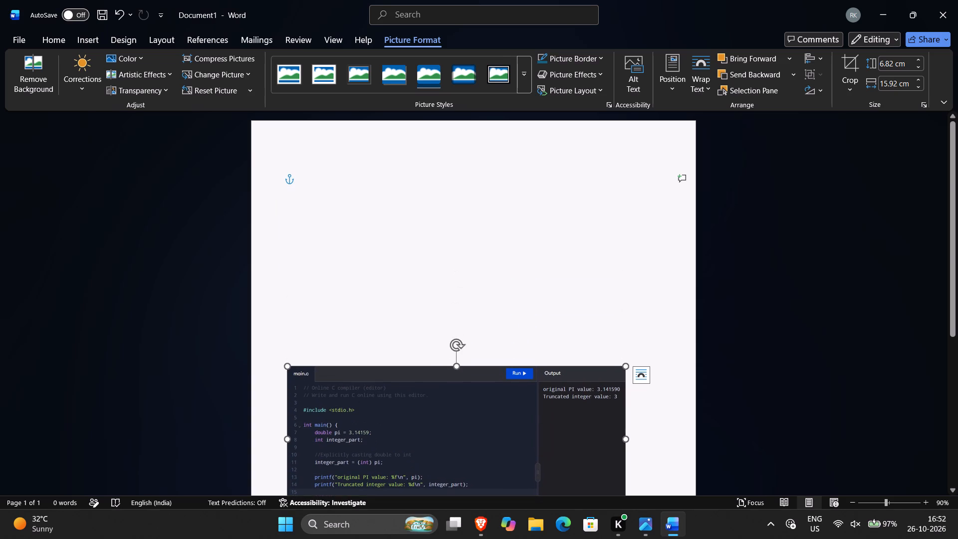
scroll(432, 246, down, 9)
drag(433, 210, 425, 401)
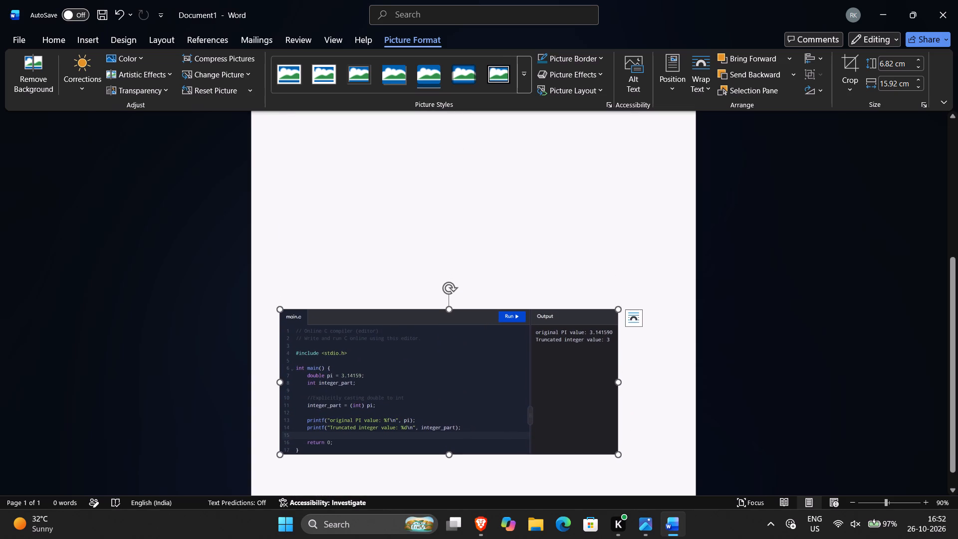
scroll(425, 401, down, 2)
drag(383, 387, 398, 356)
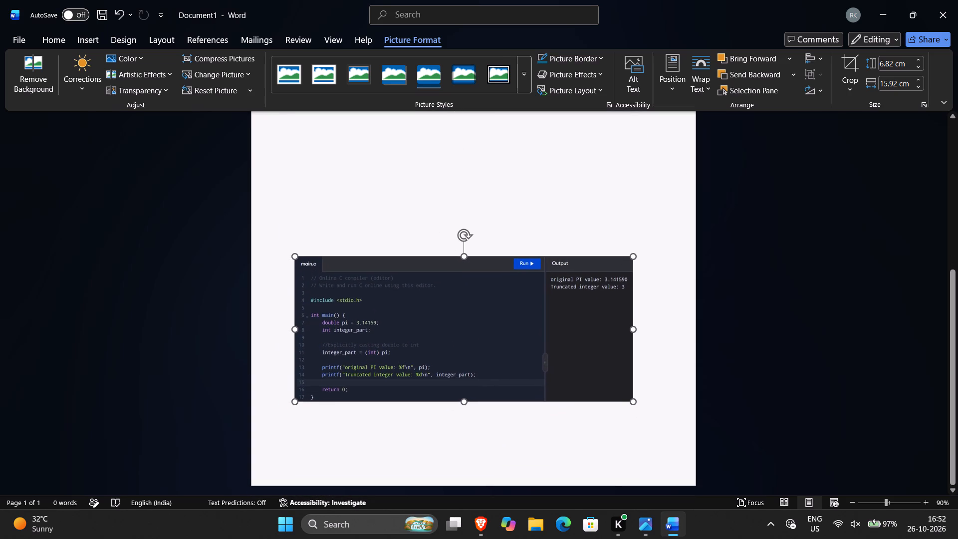
drag(398, 356, 402, 373)
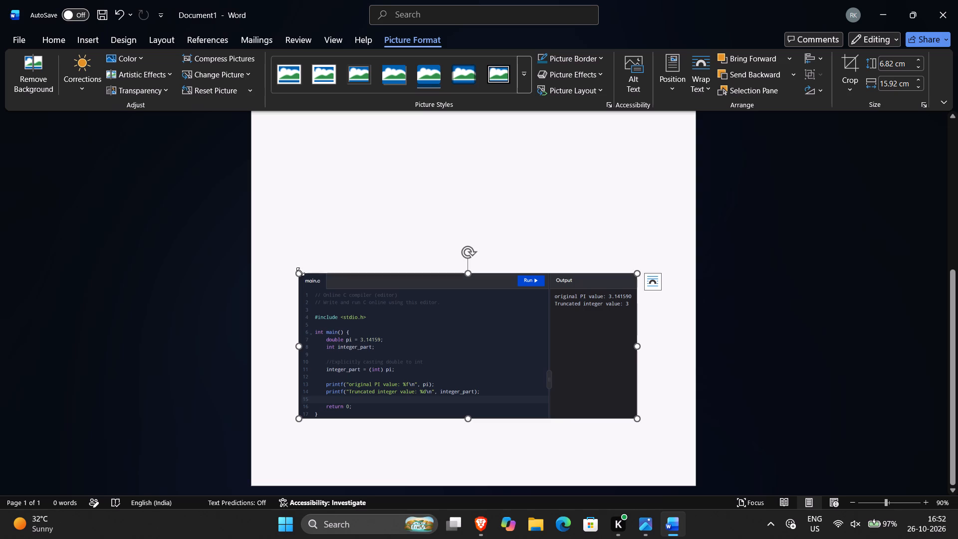
Enlarge the casting screenshot to about 7.9 cm by 18.44 cm and reposition it near the bottom of the page.
drag(297, 272, 270, 261)
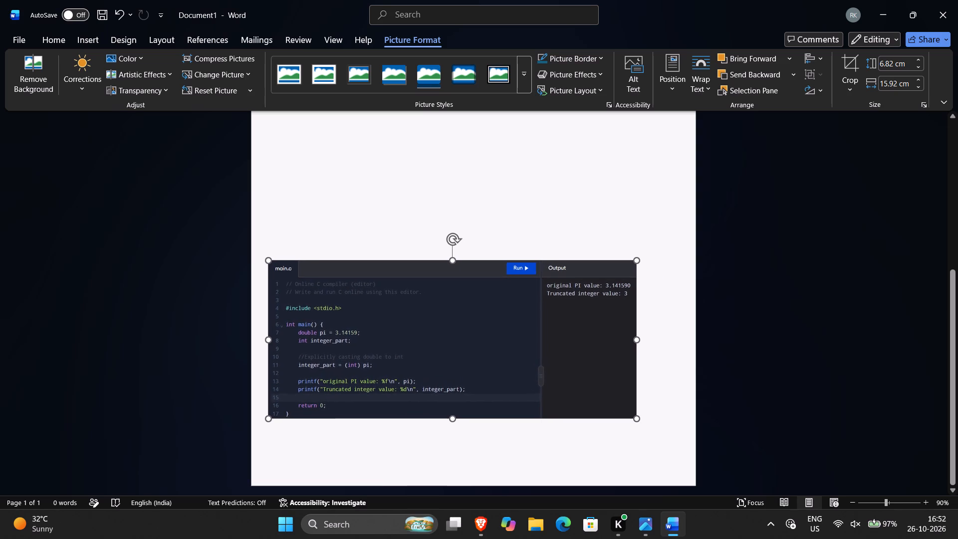
drag(270, 261, 267, 260)
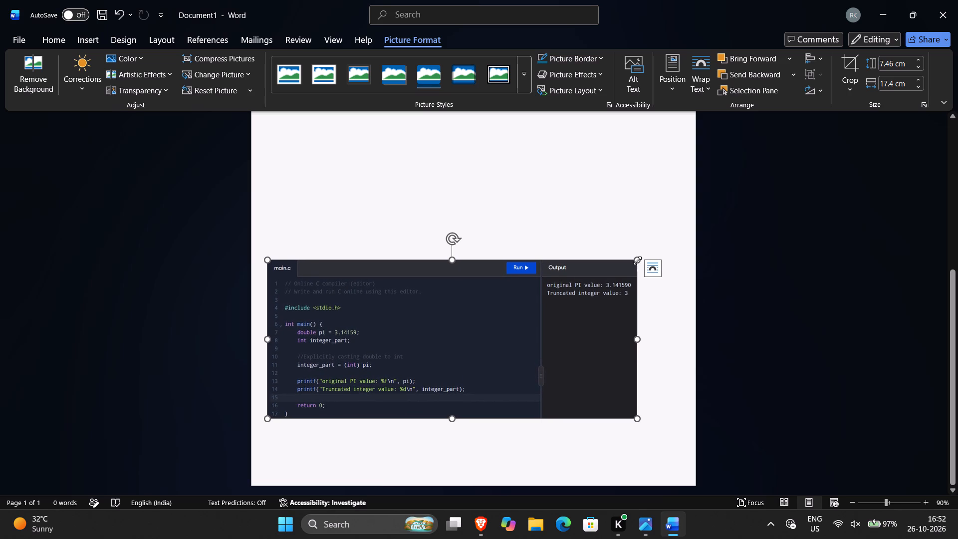
drag(639, 260, 659, 266)
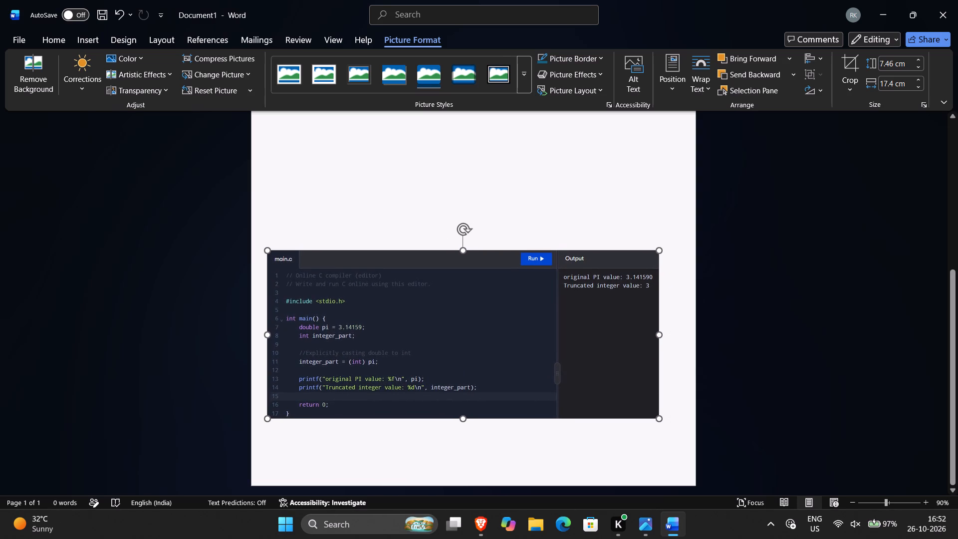
drag(464, 321, 476, 344)
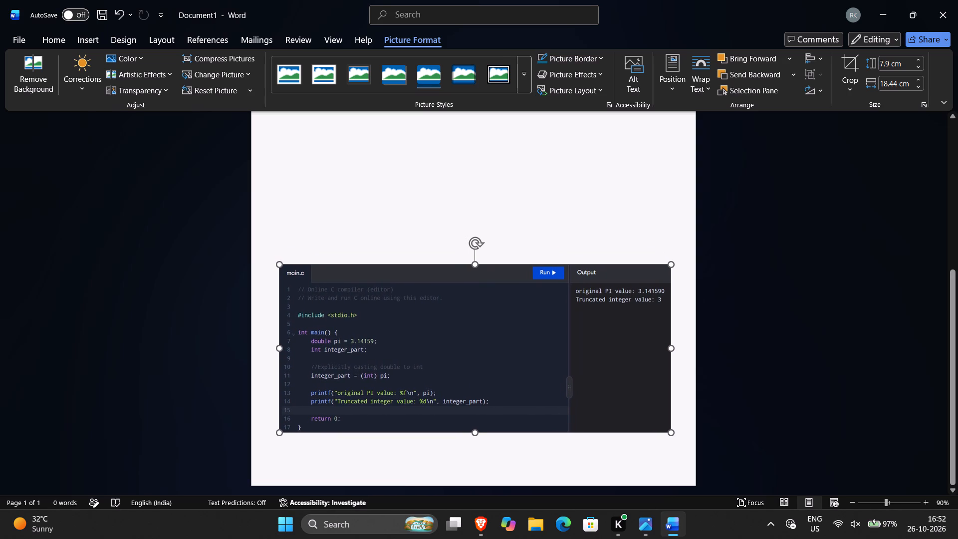
drag(476, 344, 476, 344)
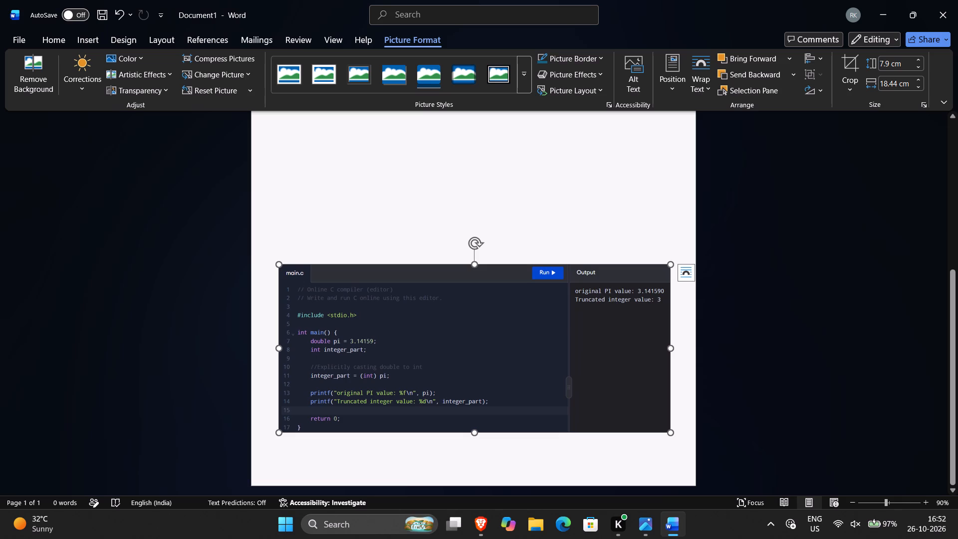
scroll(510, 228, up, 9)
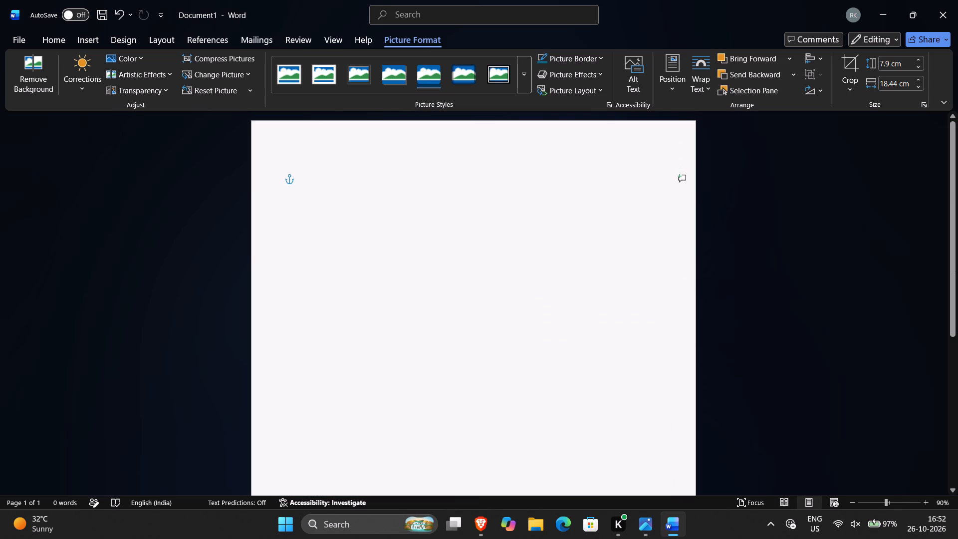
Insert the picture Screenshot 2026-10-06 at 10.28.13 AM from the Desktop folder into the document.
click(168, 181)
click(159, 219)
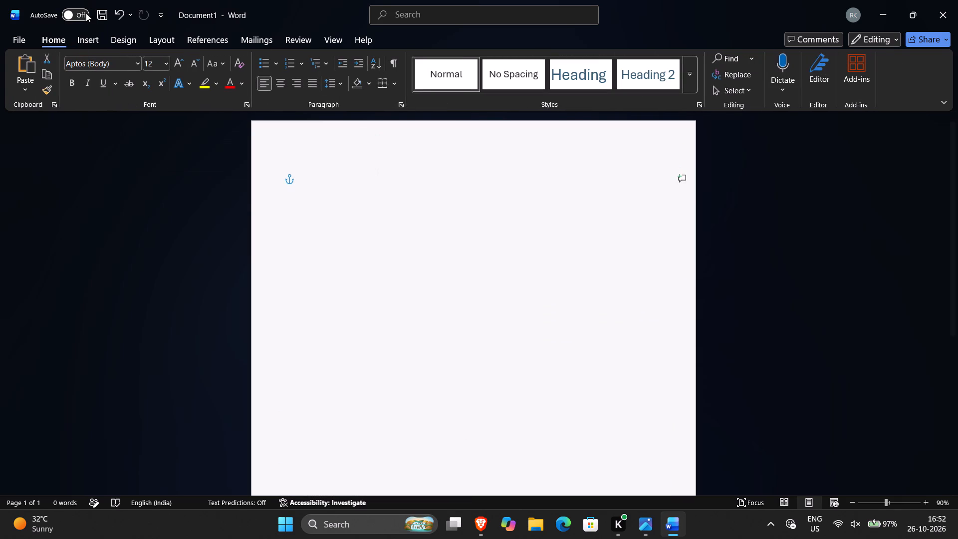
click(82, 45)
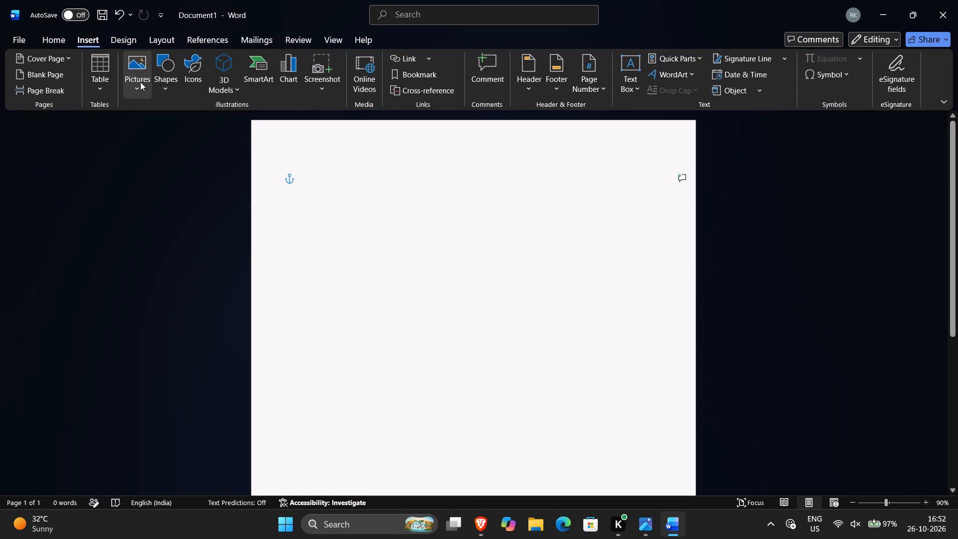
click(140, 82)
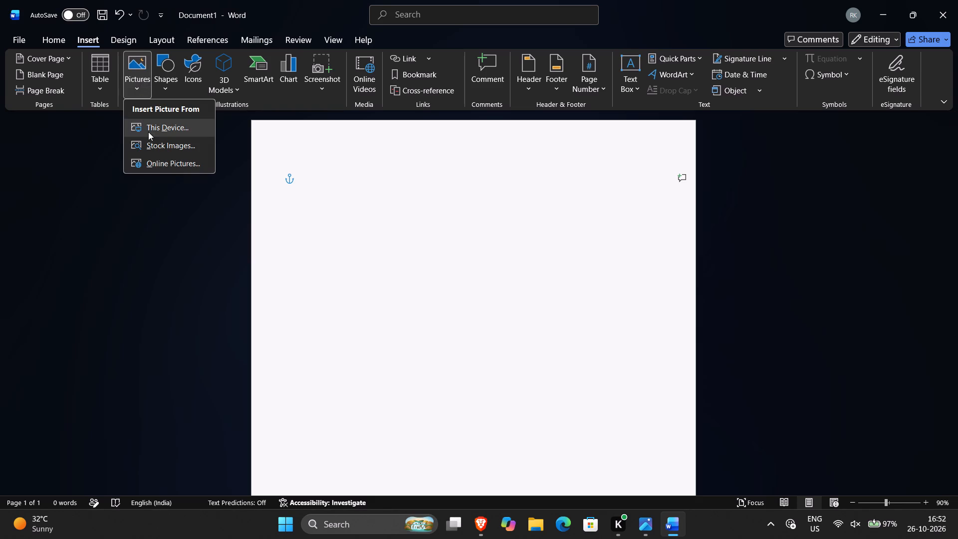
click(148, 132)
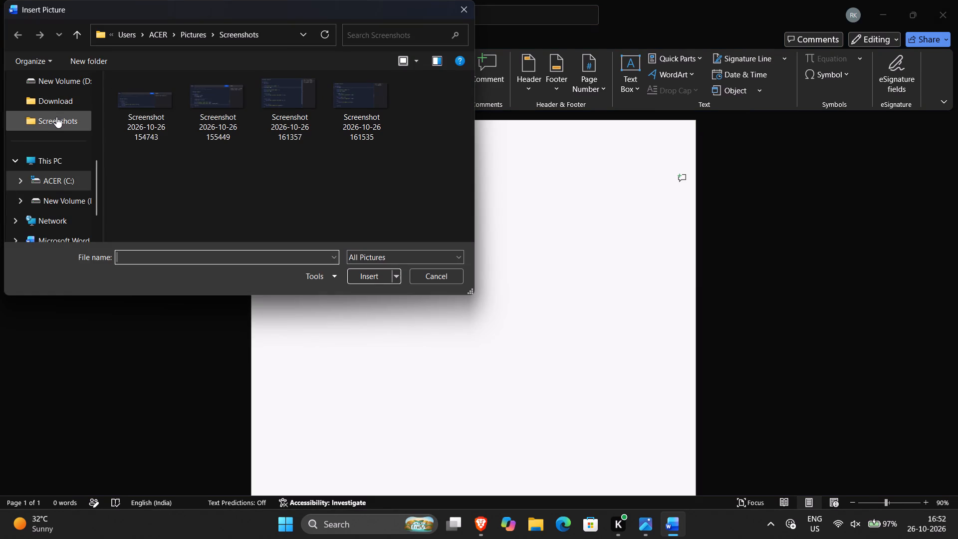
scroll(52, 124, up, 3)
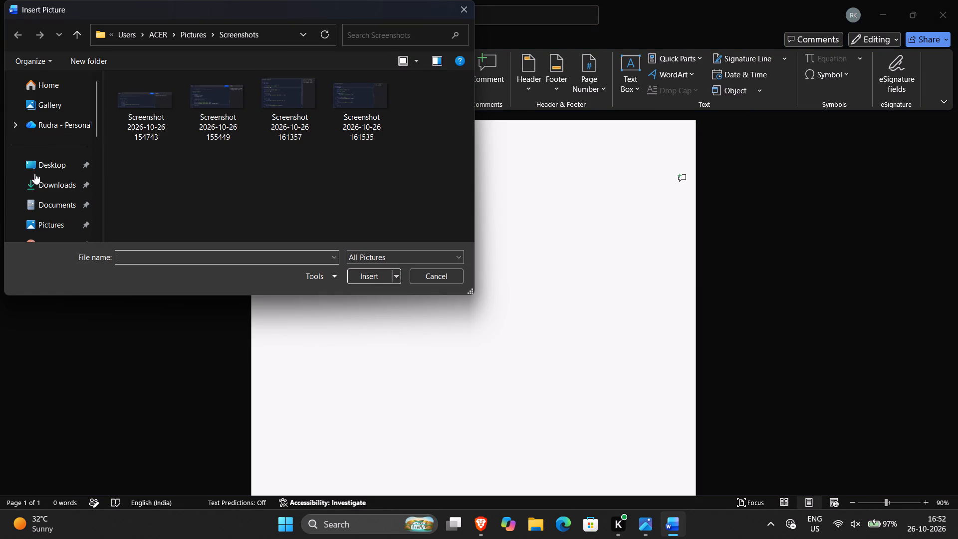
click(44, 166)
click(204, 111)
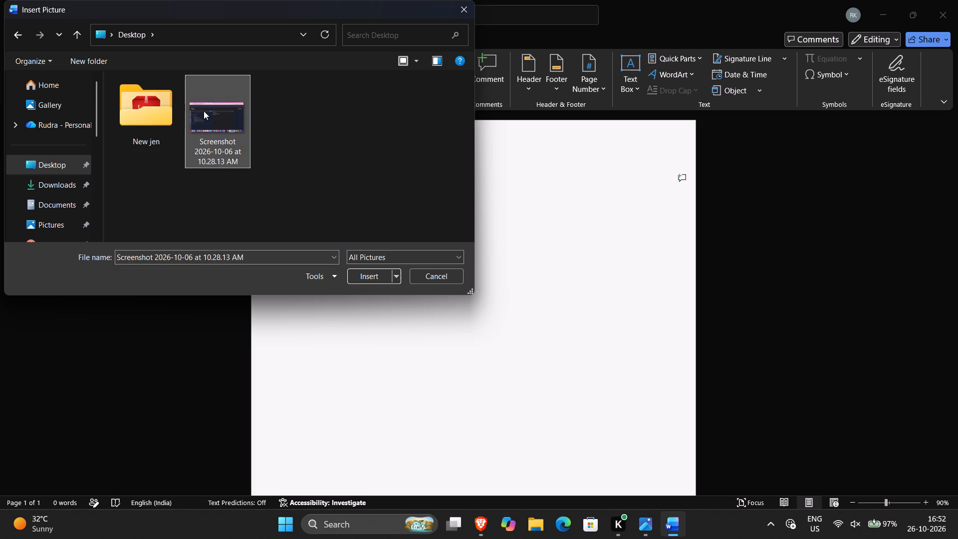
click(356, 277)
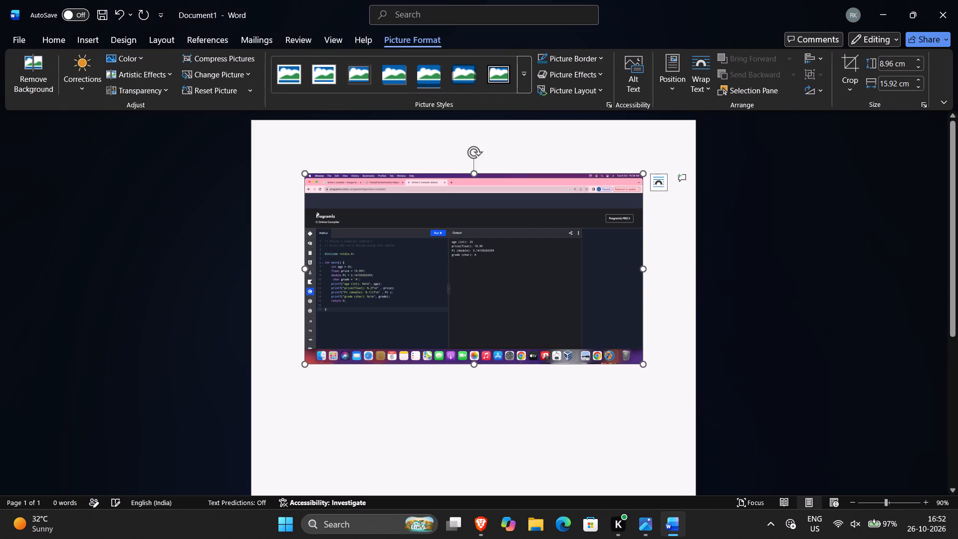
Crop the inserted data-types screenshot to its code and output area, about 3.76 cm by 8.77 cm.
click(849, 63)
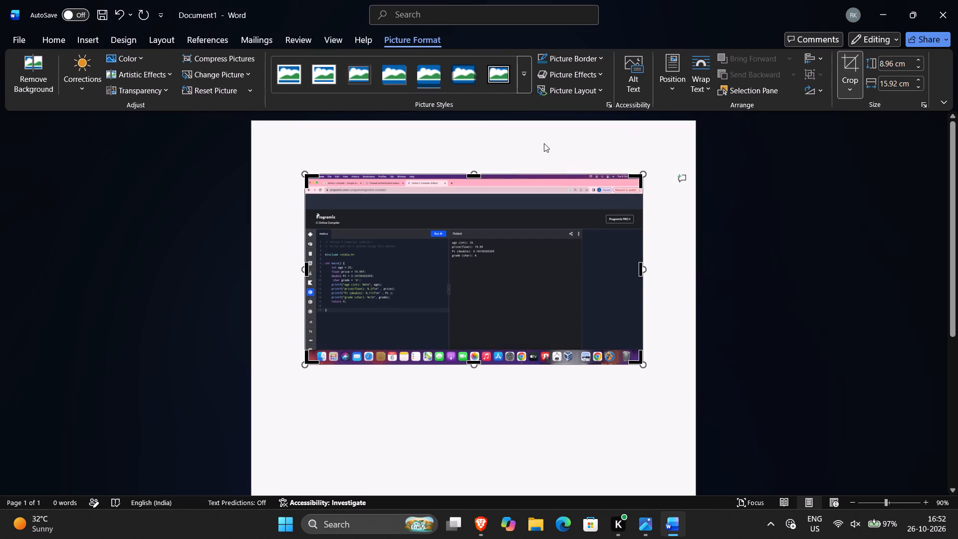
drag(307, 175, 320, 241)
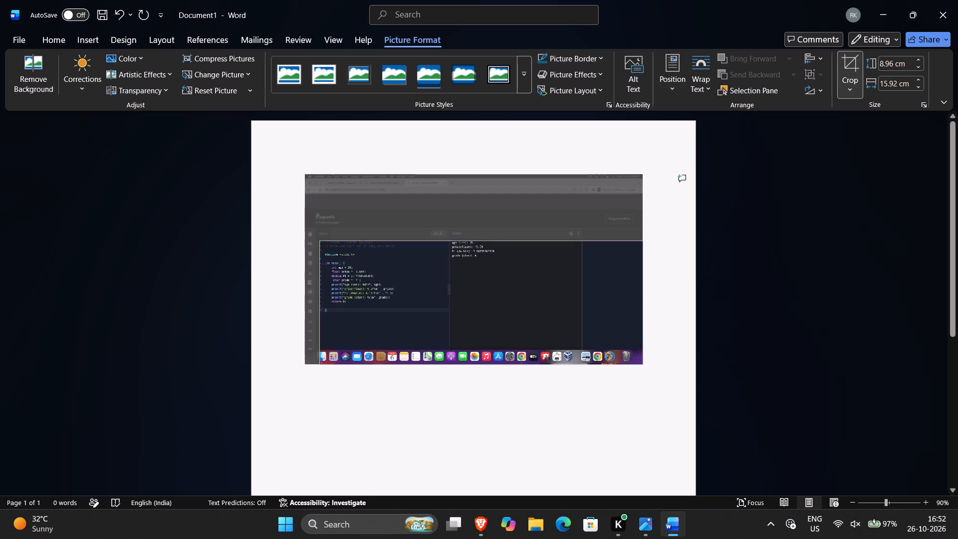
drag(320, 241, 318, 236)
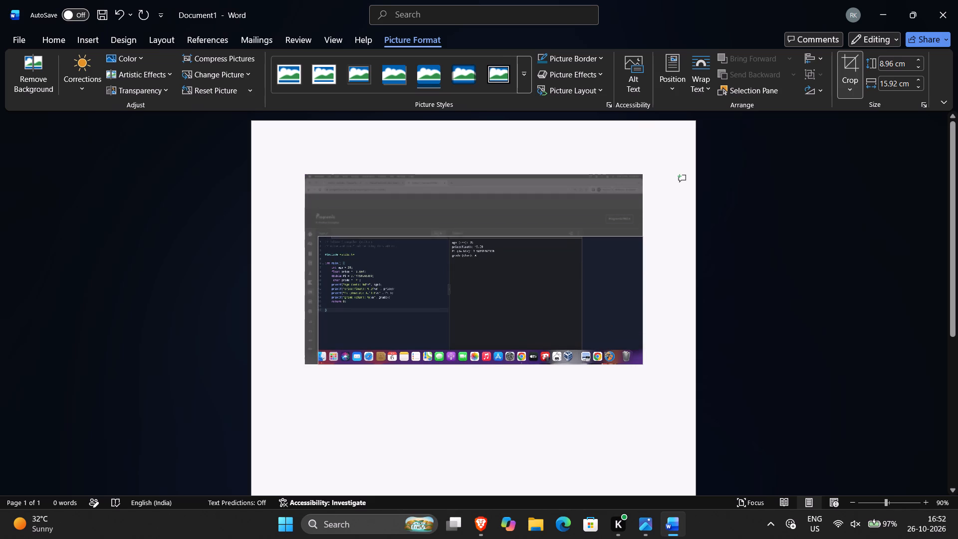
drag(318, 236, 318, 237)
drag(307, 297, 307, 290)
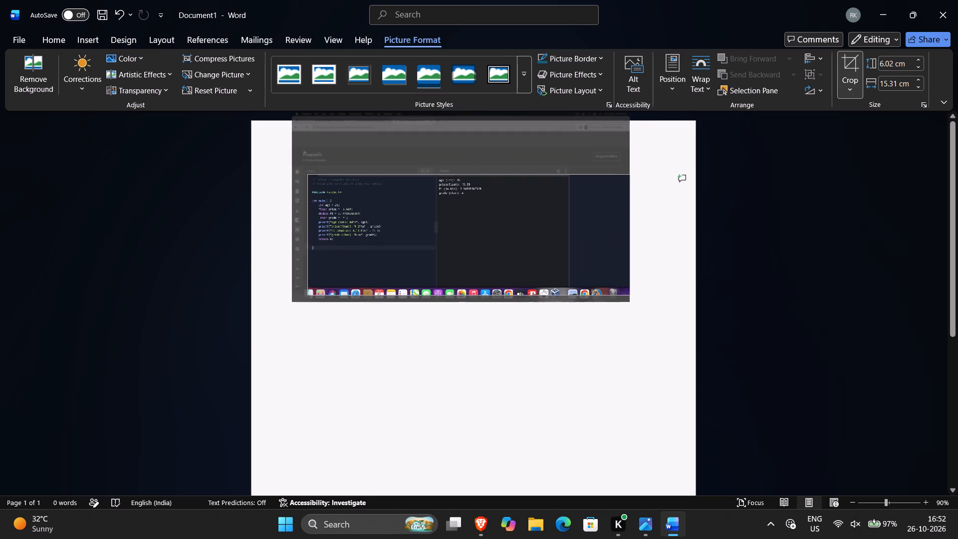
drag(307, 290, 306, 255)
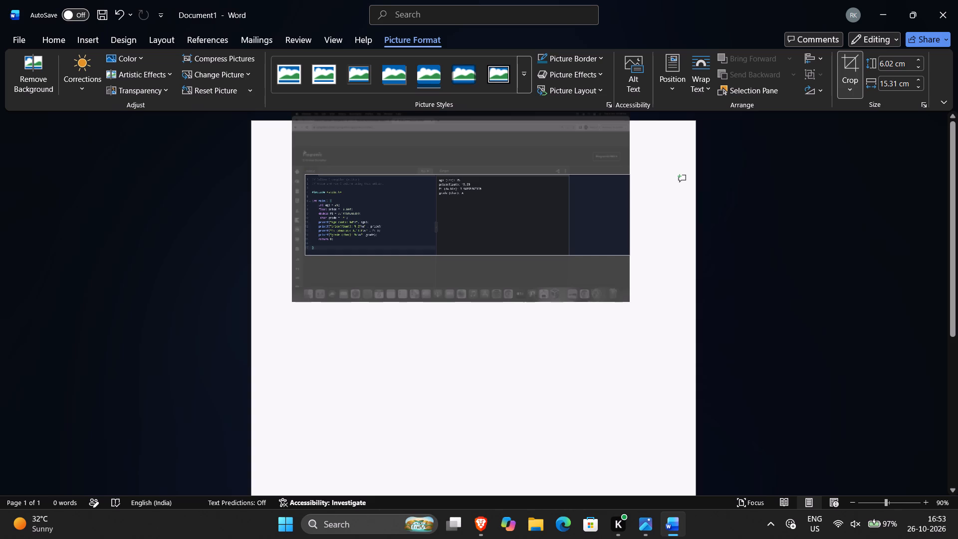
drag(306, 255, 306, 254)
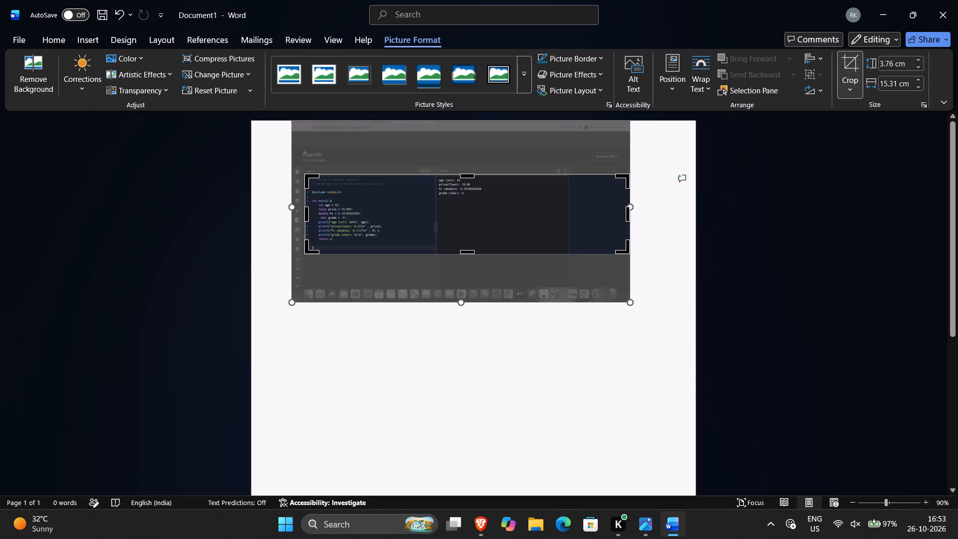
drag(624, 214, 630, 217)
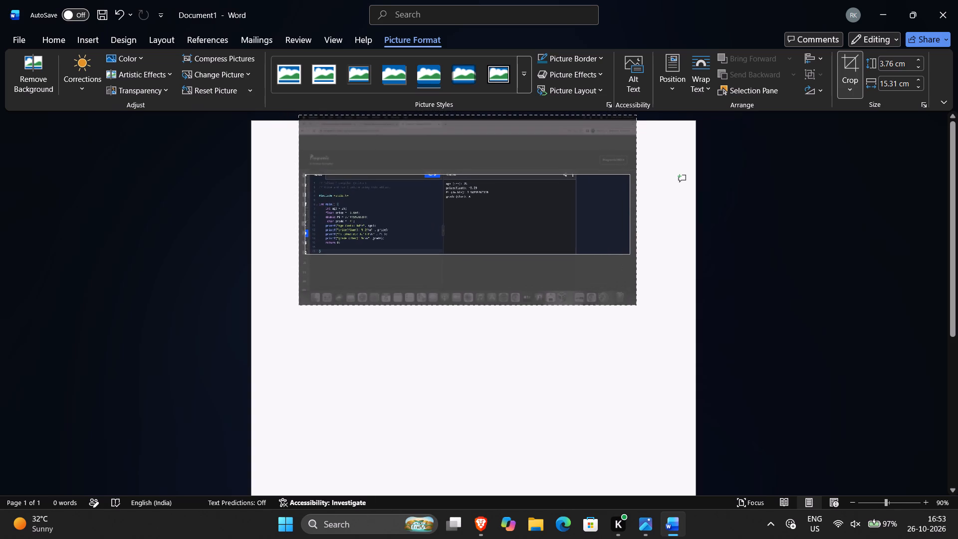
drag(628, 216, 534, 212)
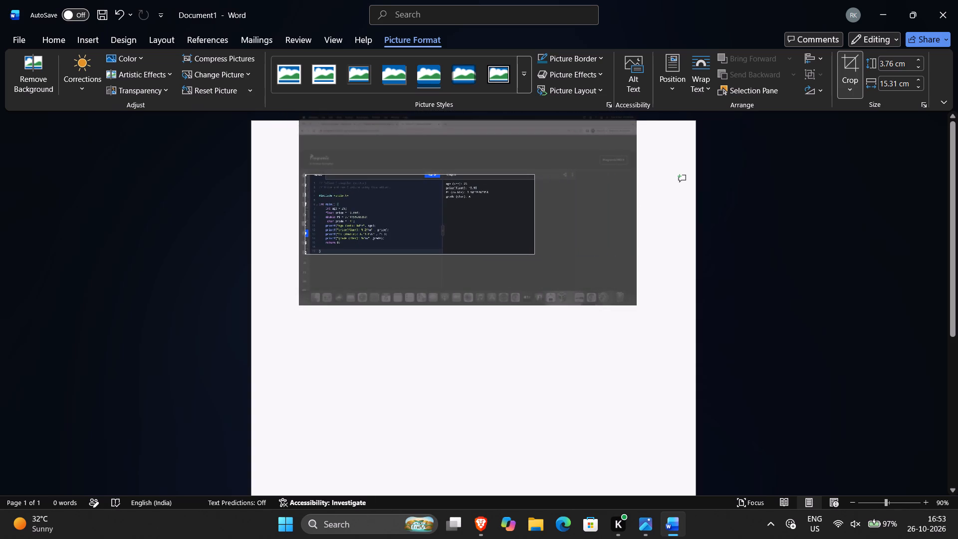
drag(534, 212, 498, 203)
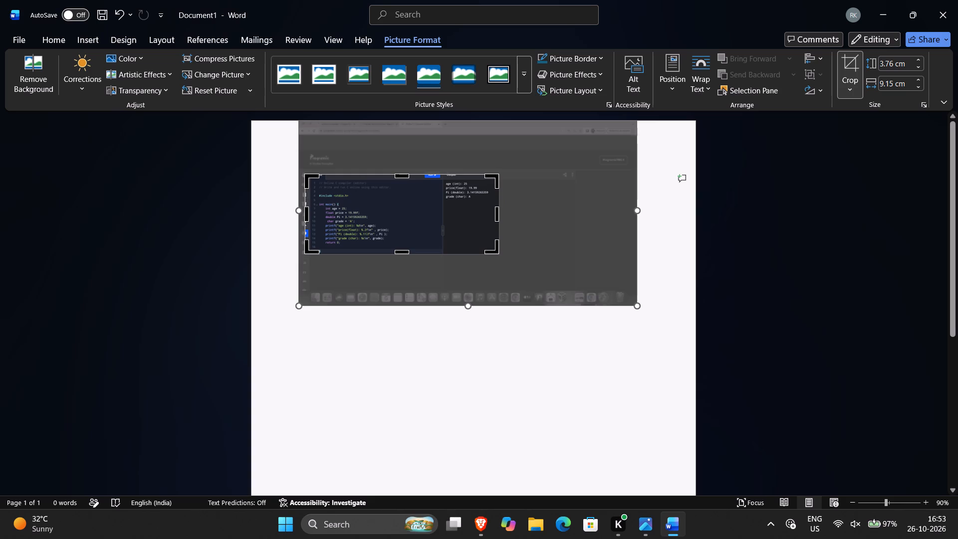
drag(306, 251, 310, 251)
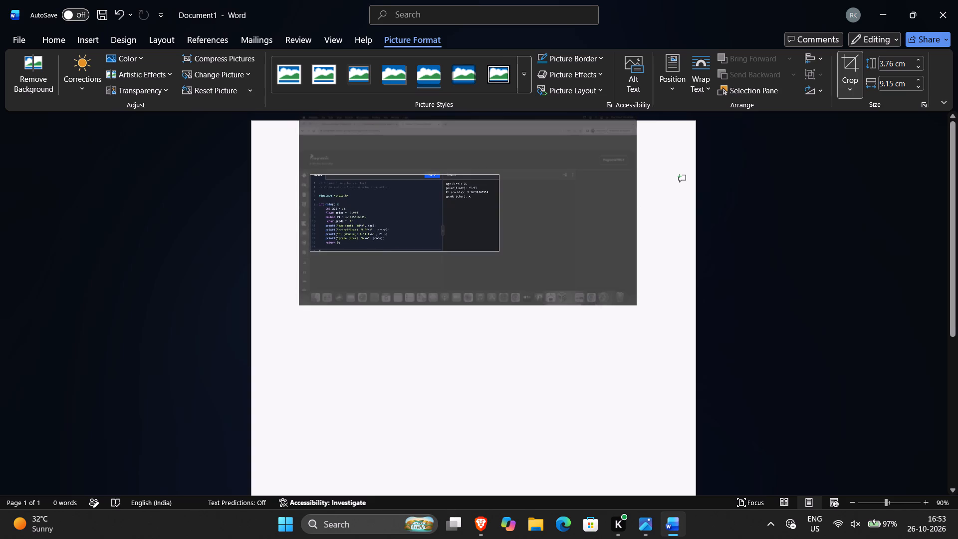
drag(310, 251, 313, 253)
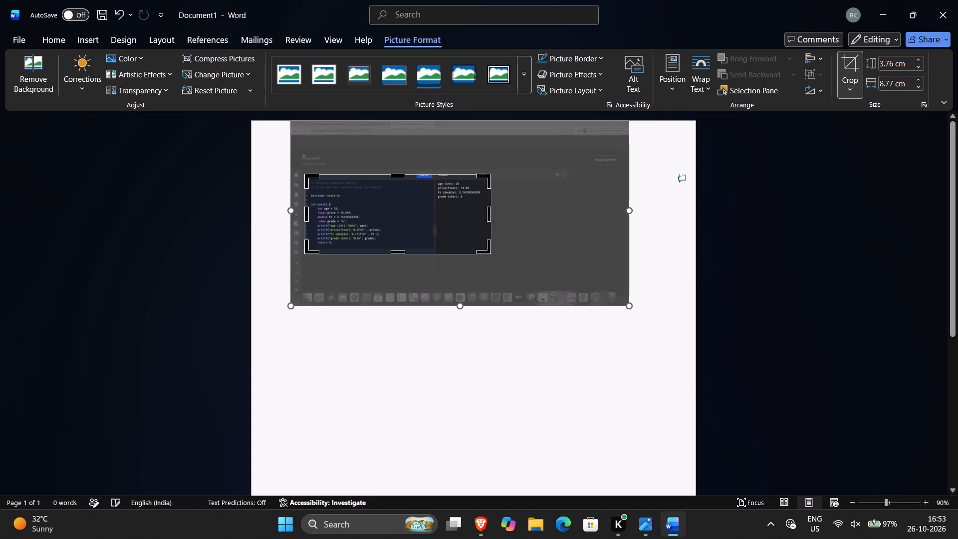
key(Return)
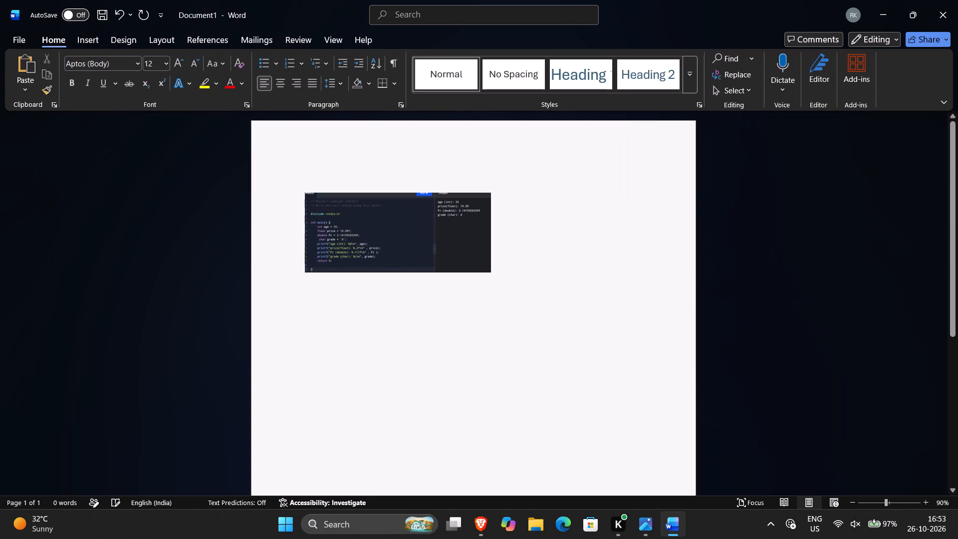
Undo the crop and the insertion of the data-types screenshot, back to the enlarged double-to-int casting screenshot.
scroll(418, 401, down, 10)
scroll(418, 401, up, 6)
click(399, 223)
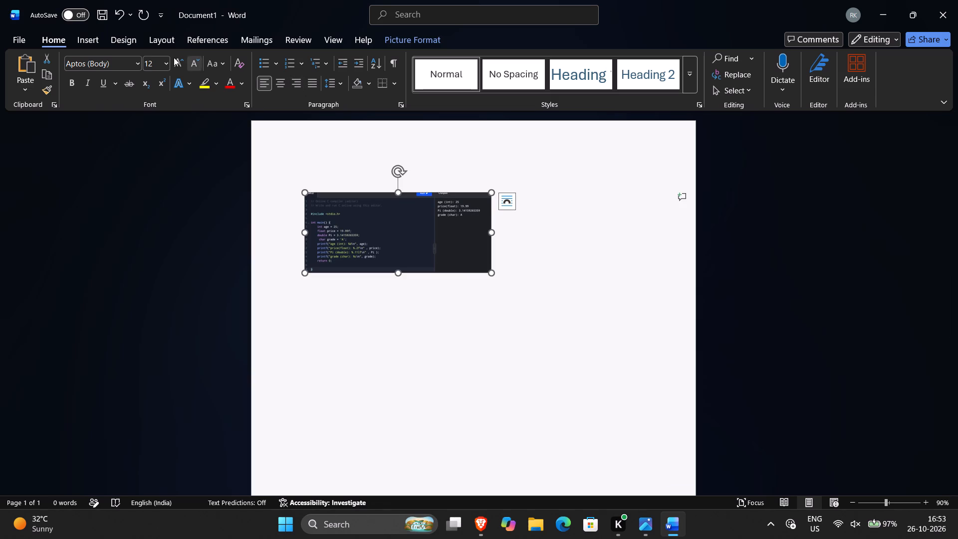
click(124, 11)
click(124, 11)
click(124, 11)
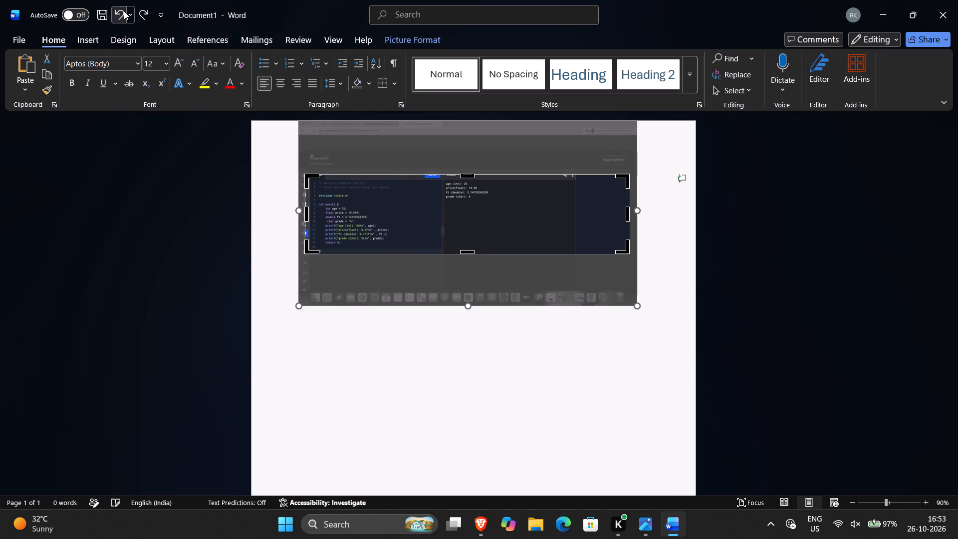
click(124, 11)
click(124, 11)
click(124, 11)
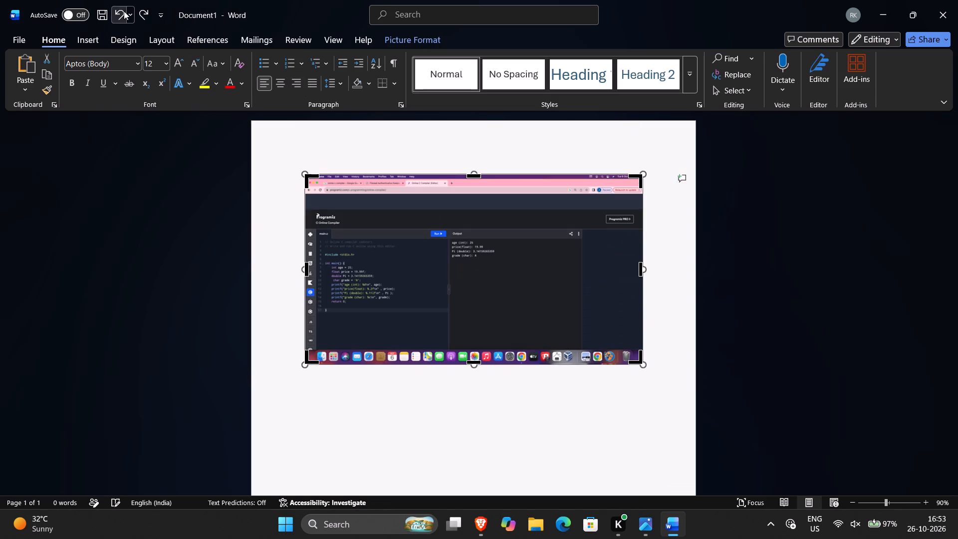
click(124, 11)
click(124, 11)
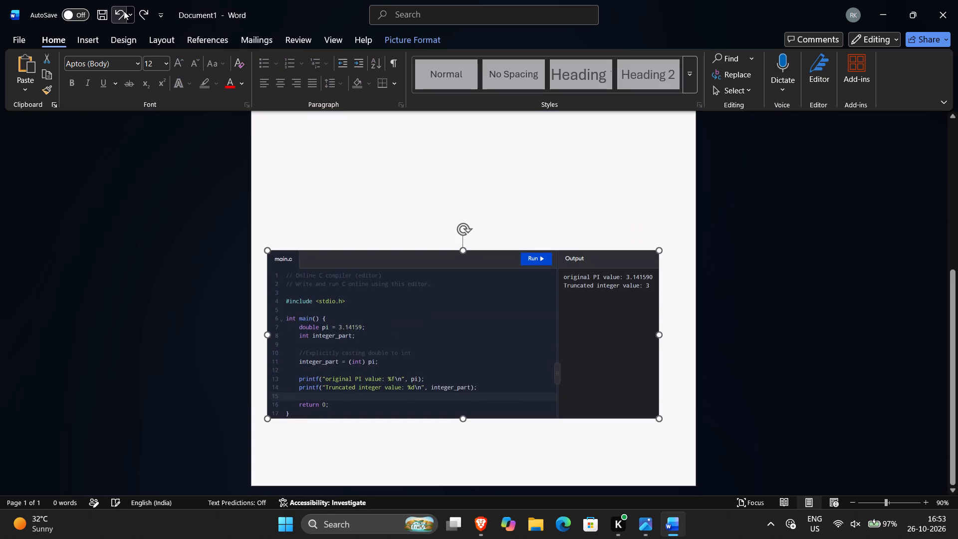
Undo the casting screenshot's resizing, moves, wrapping and insertion, back to the page holding the data-types and implicit type casting screenshots.
click(124, 11)
click(124, 11)
click(124, 11)
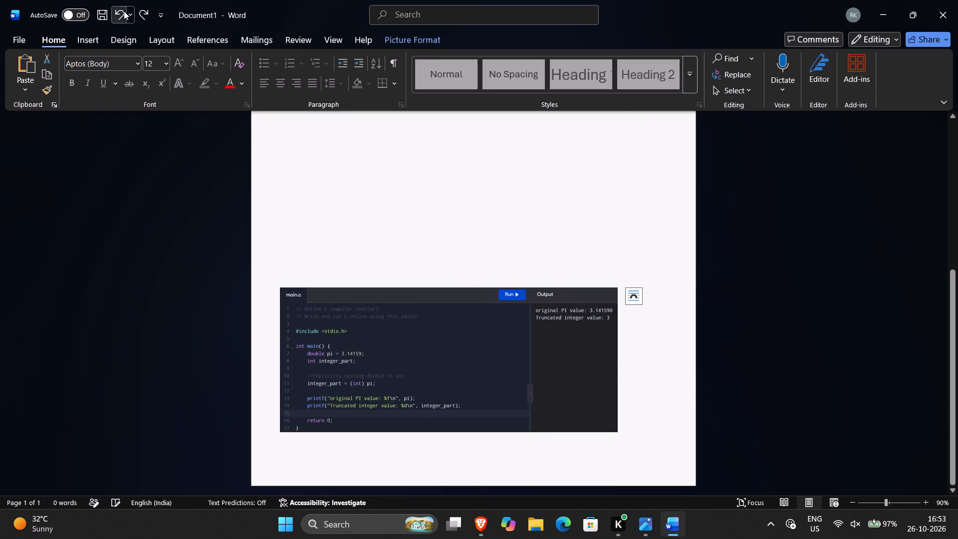
click(124, 11)
click(124, 11)
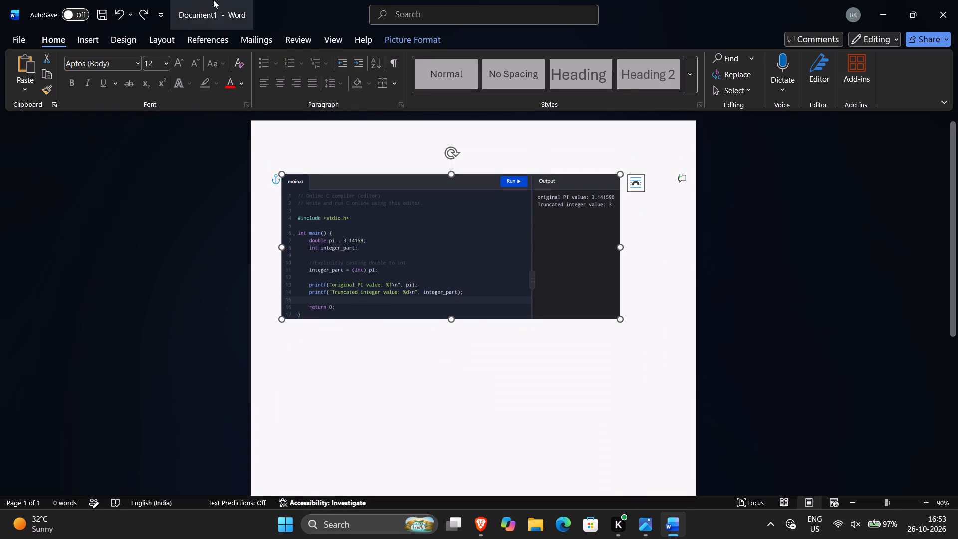
click(111, 12)
click(111, 12)
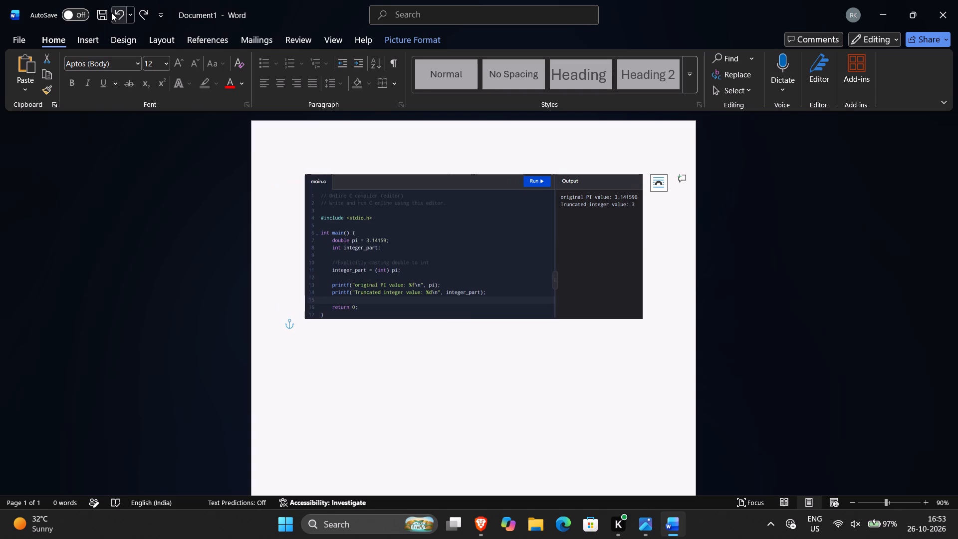
triple_click(111, 12)
click(111, 12)
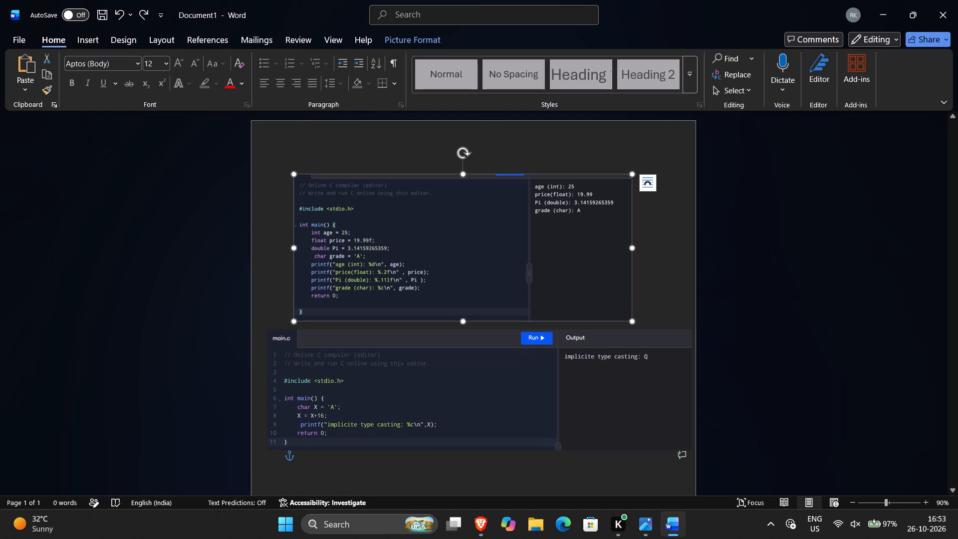
Move the implicit type casting screenshot slightly down and right, leaving a gap beneath the data-types screenshot.
click(145, 241)
click(153, 245)
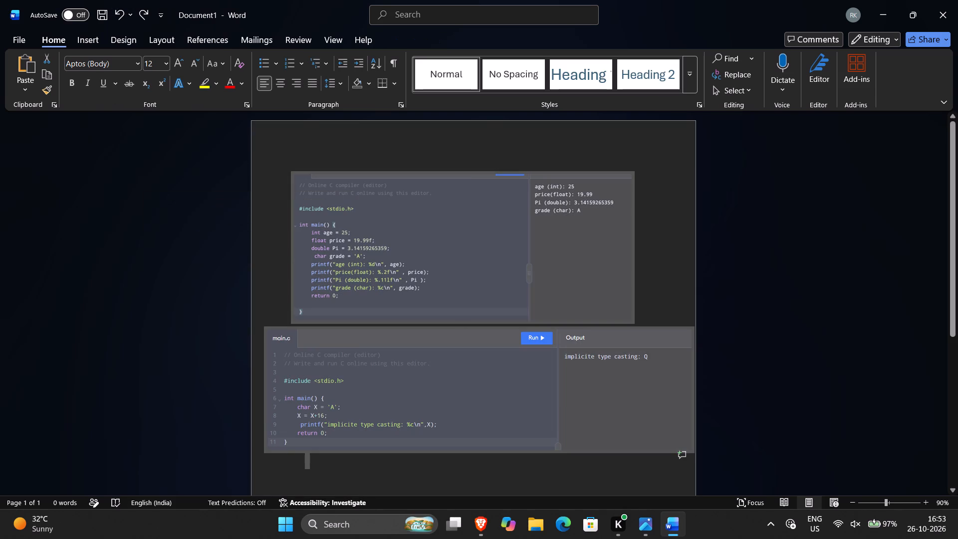
click(270, 192)
scroll(270, 192, right, 2)
scroll(270, 192, up, 1)
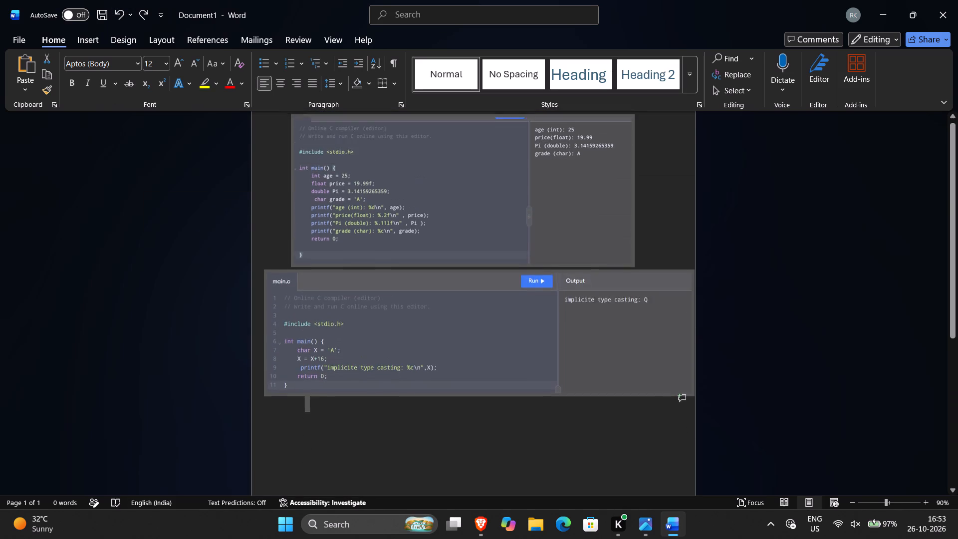
scroll(273, 245, down, 5)
click(383, 440)
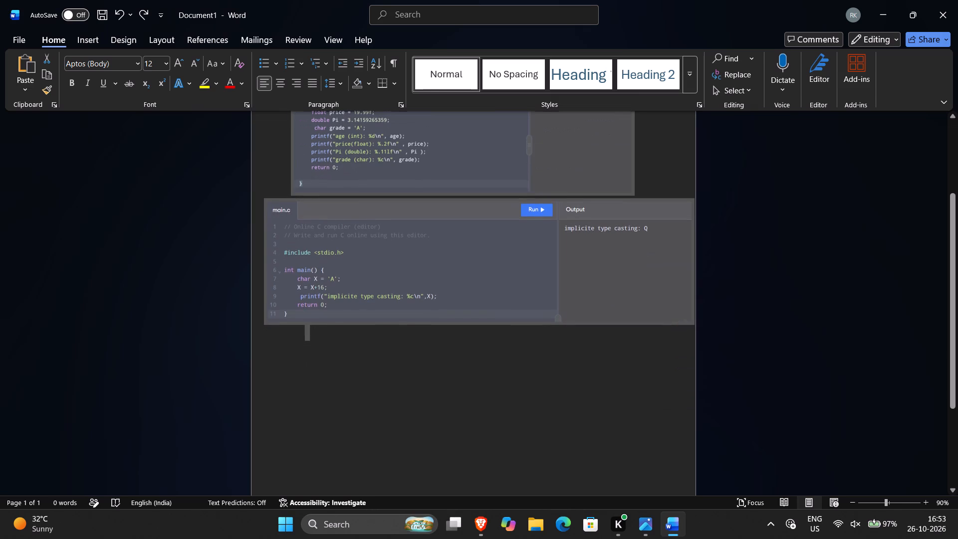
click(354, 305)
drag(365, 282, 357, 307)
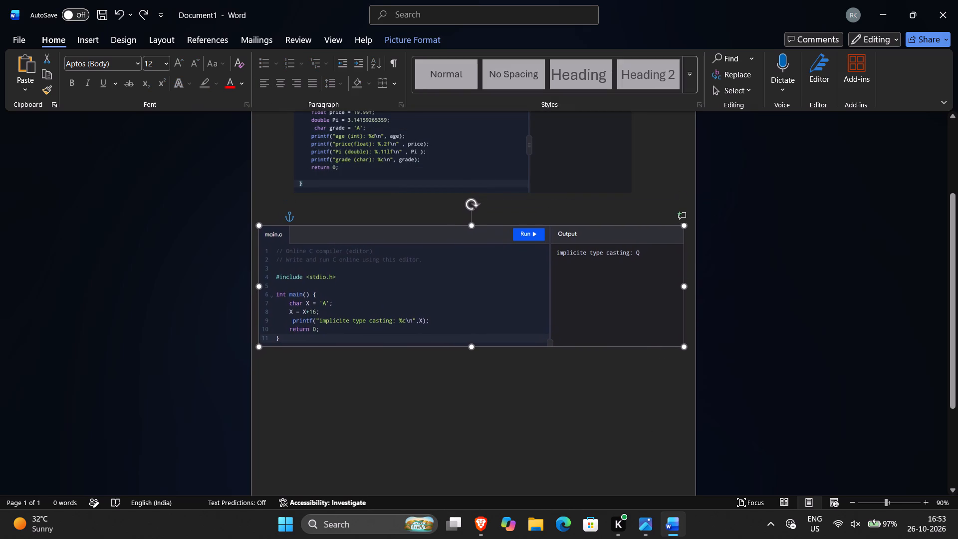
drag(357, 307, 366, 304)
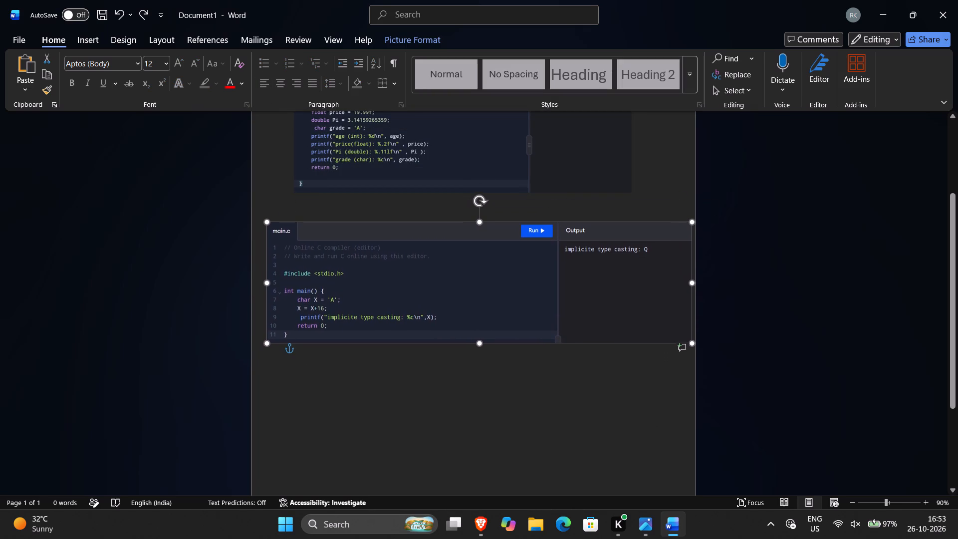
drag(366, 304, 441, 305)
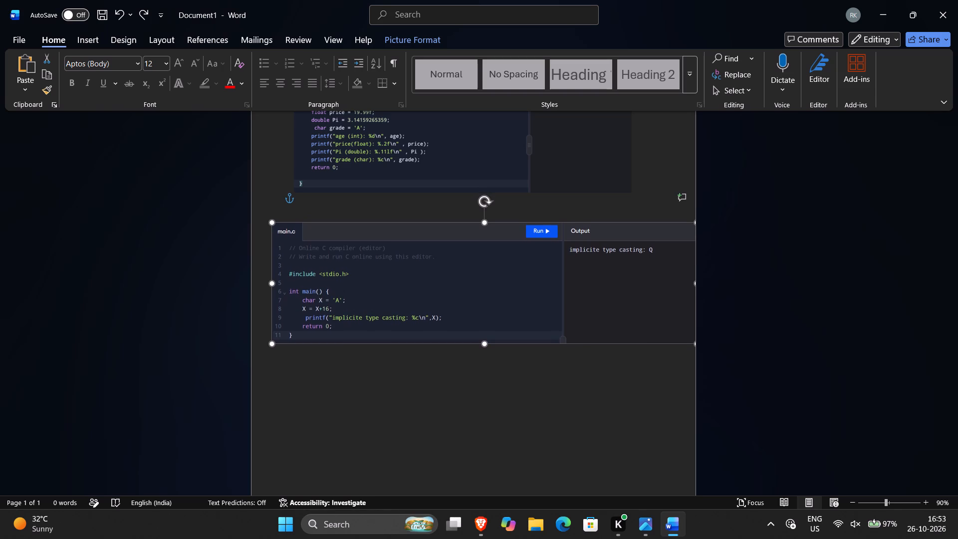
drag(441, 305, 441, 305)
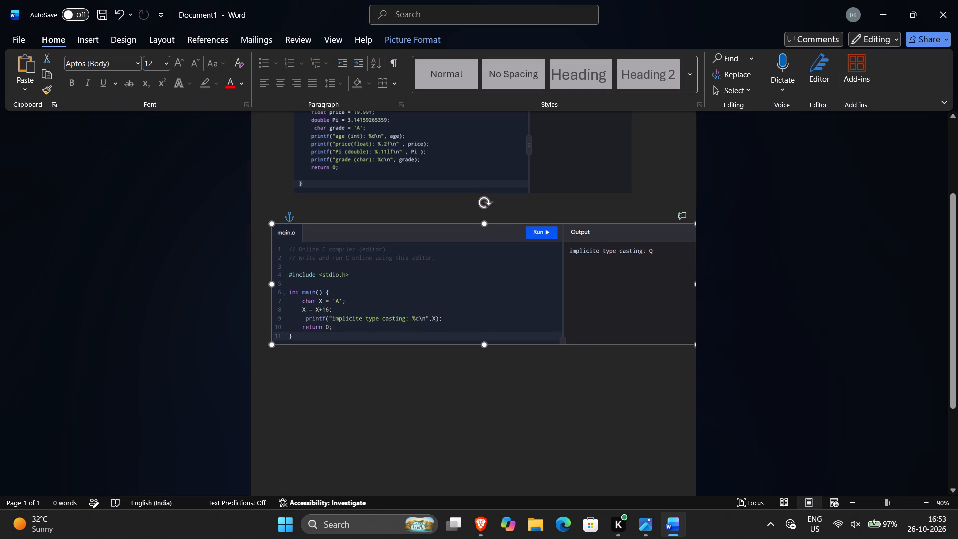
click(87, 41)
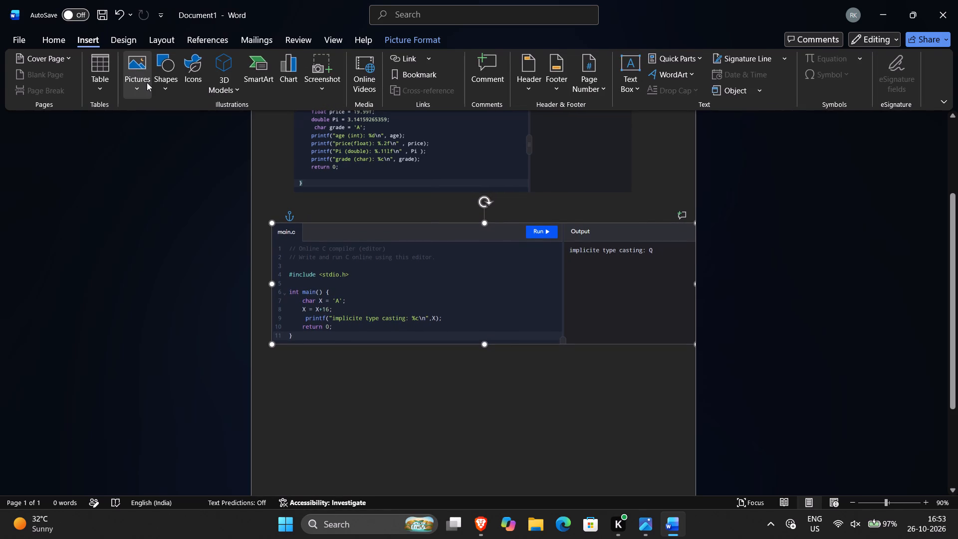
click(147, 82)
click(152, 129)
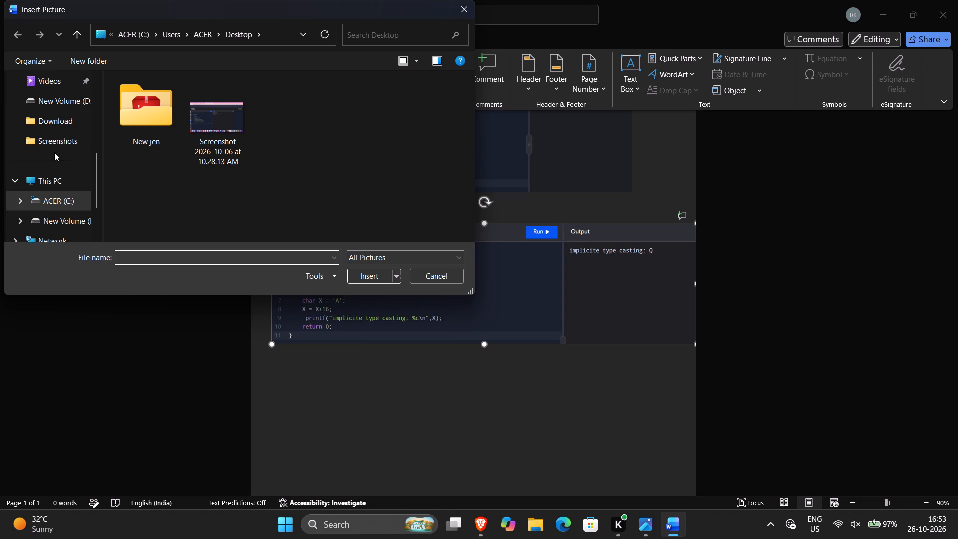
scroll(54, 152, up, 1)
click(49, 219)
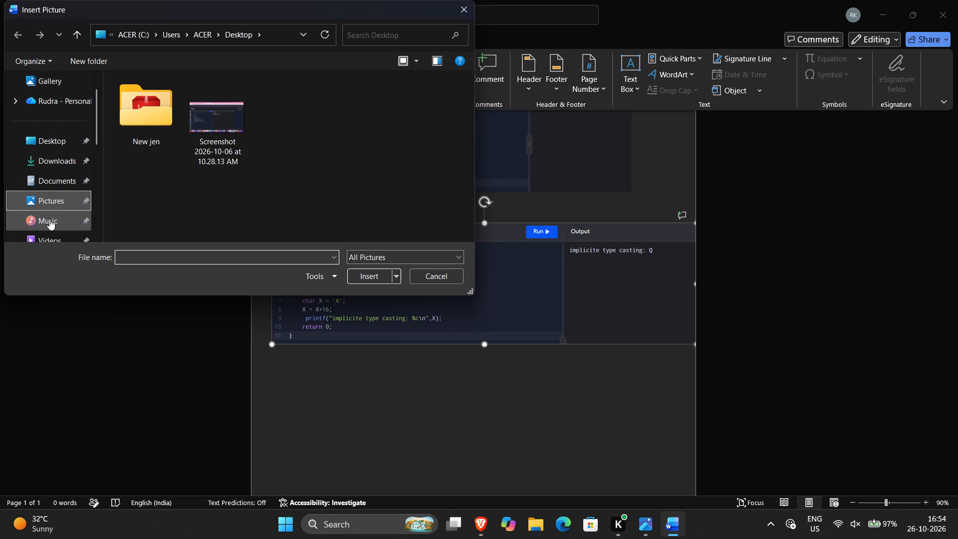
double_click(222, 118)
click(210, 111)
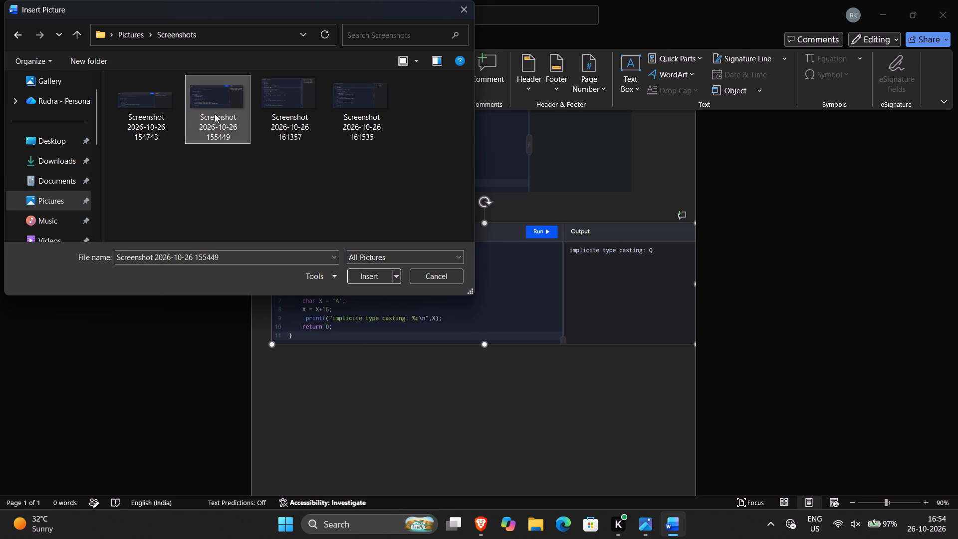
click(375, 271)
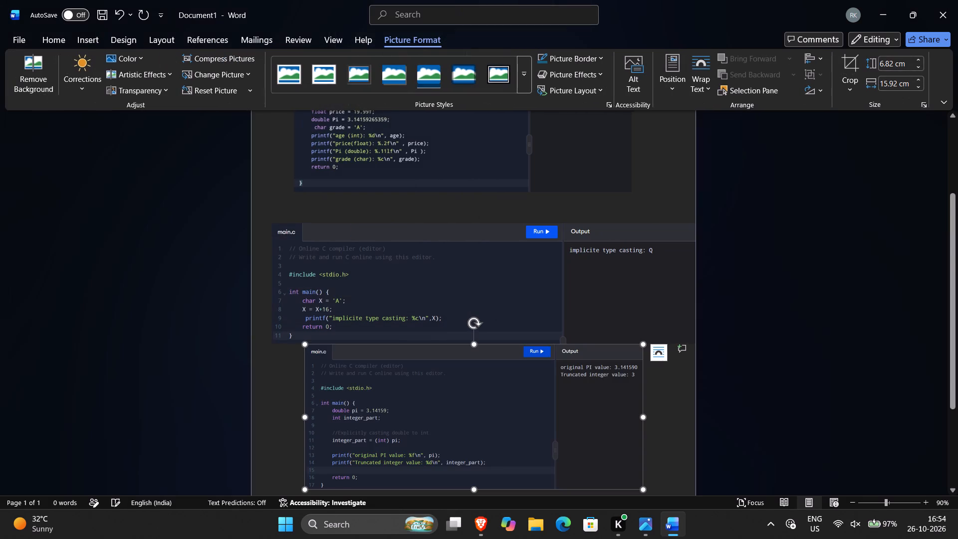
Give the double-to-int casting screenshot Square text wrapping and move it down, leaving a gap beneath the implicit casting screenshot.
scroll(370, 295, down, 2)
drag(388, 284, 395, 365)
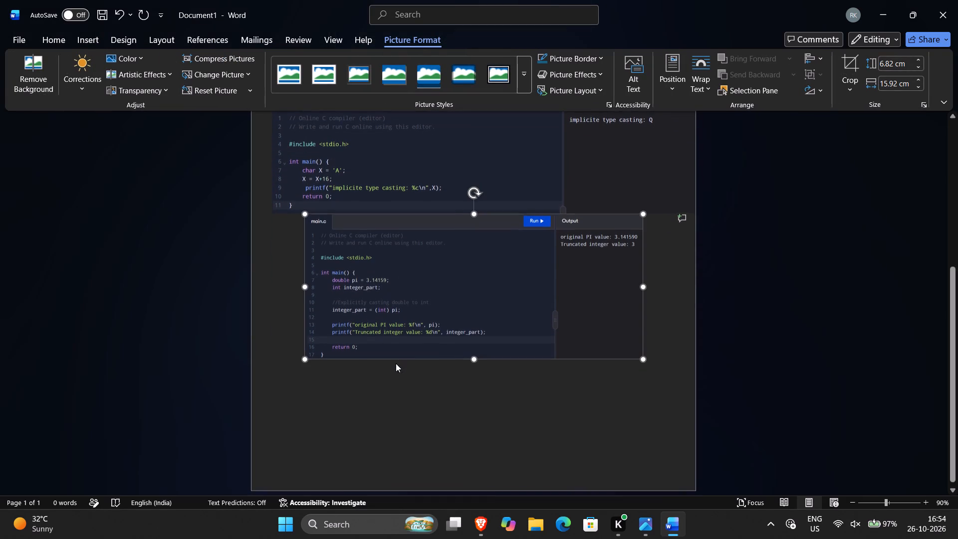
click(657, 225)
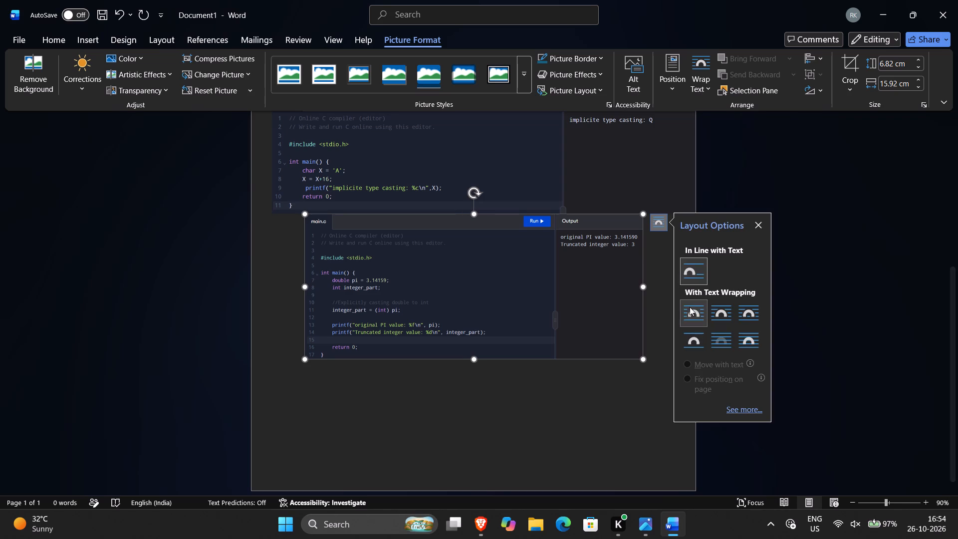
click(690, 306)
click(421, 264)
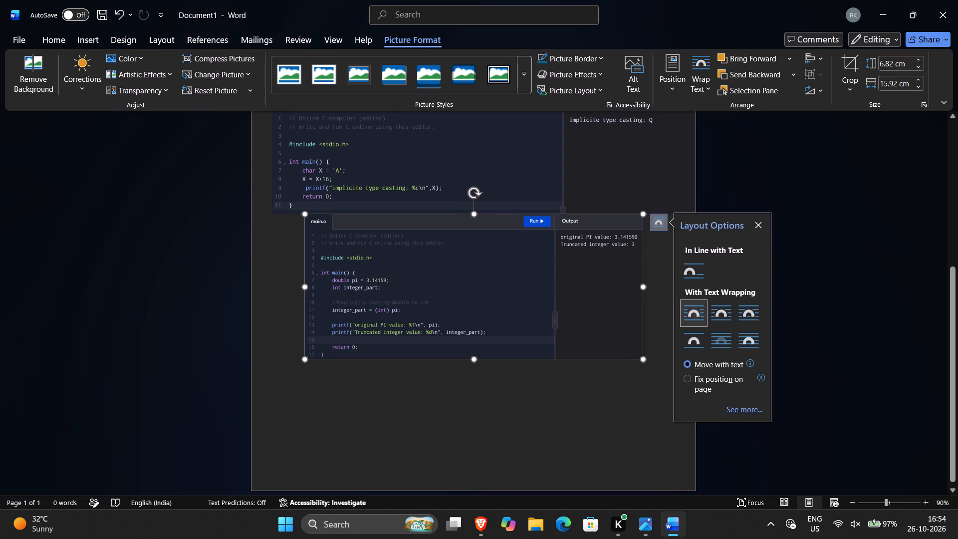
click(421, 264)
drag(421, 264, 407, 313)
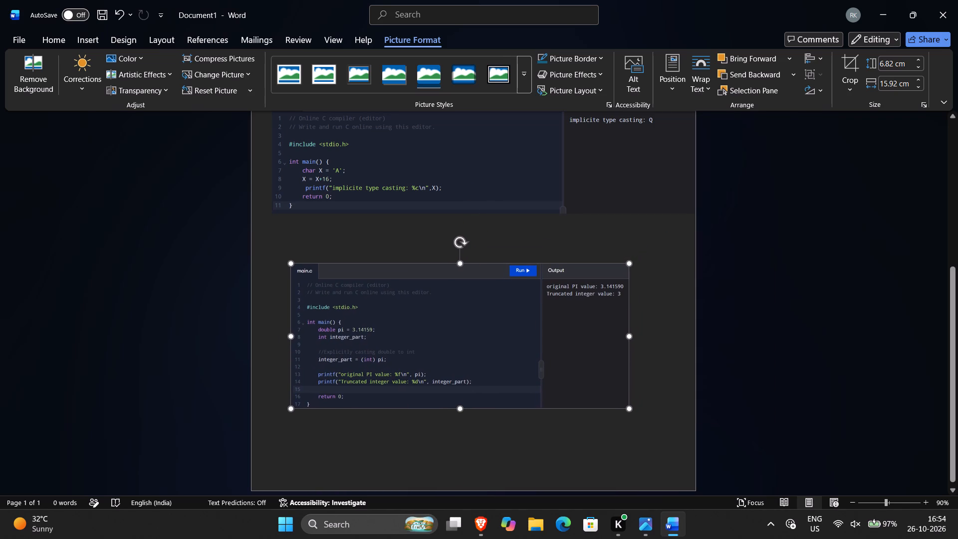
drag(407, 313, 408, 313)
Enlarge the double-to-int casting screenshot proportionally to about 8.23 cm high by 19.2 cm wide.
drag(633, 264, 647, 260)
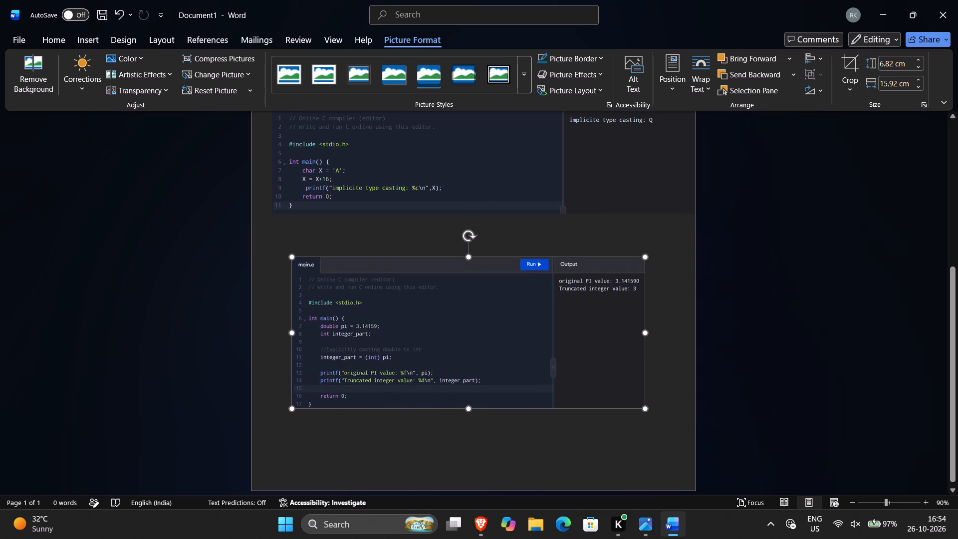
drag(647, 260, 684, 241)
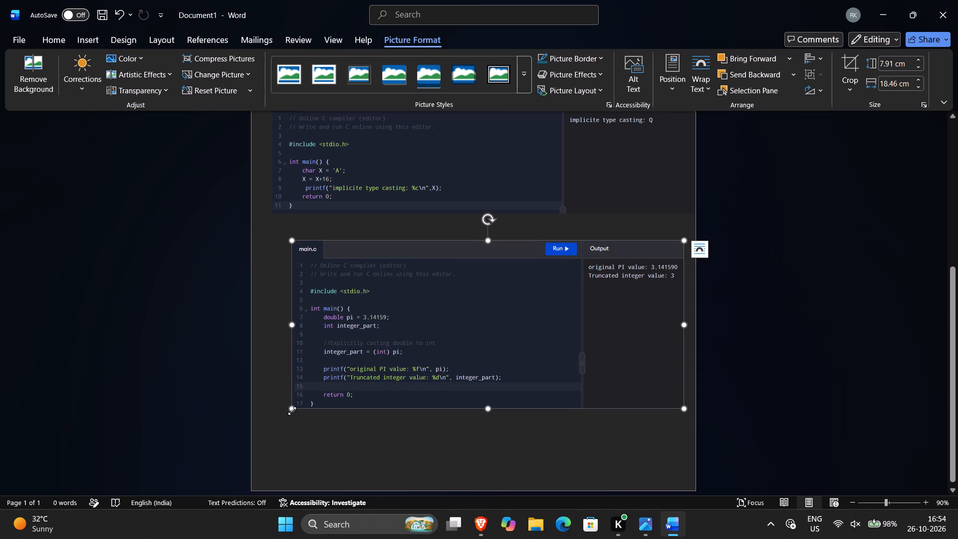
drag(290, 411, 332, 421)
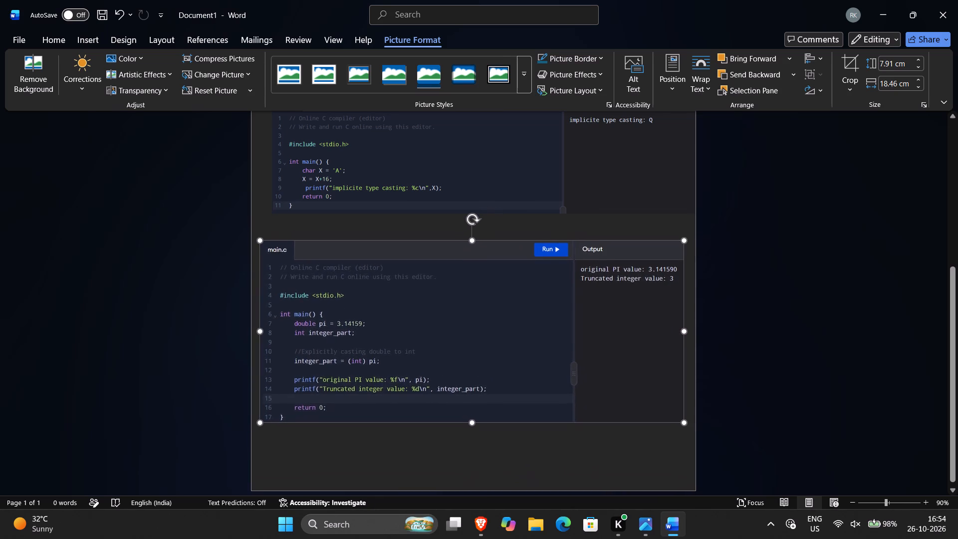
drag(332, 421, 366, 415)
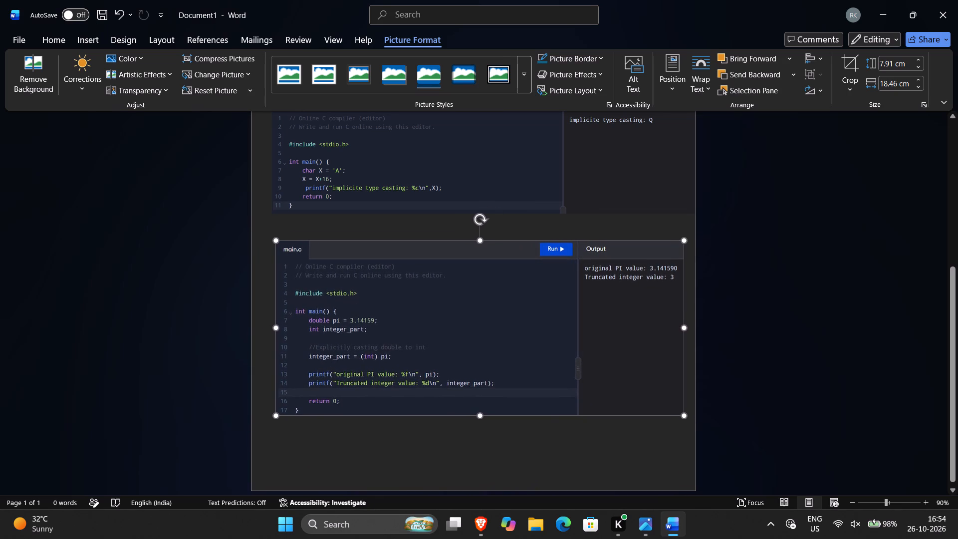
Move the enlarged double-to-int casting screenshot slightly down and right to widen the gap above it, and check the page spacing.
drag(441, 319, 448, 341)
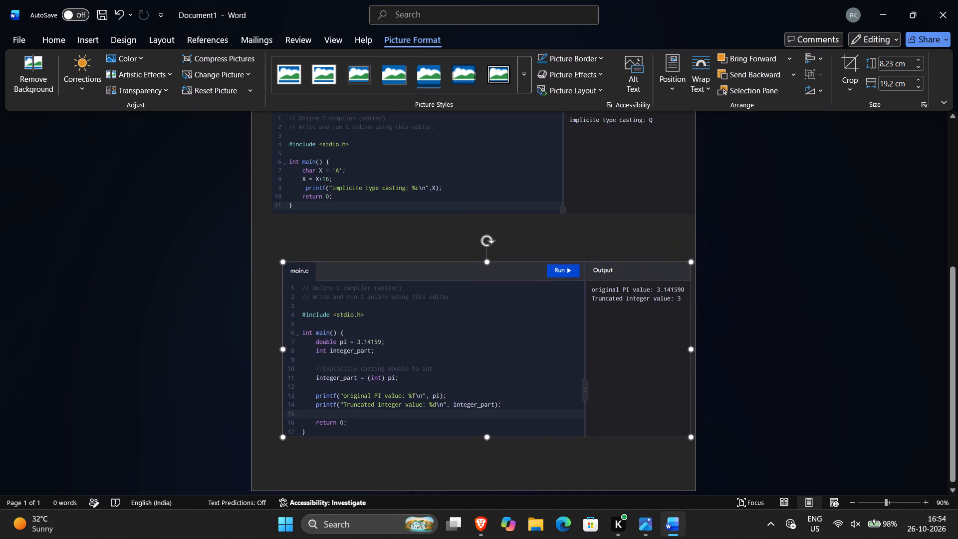
drag(448, 341, 447, 341)
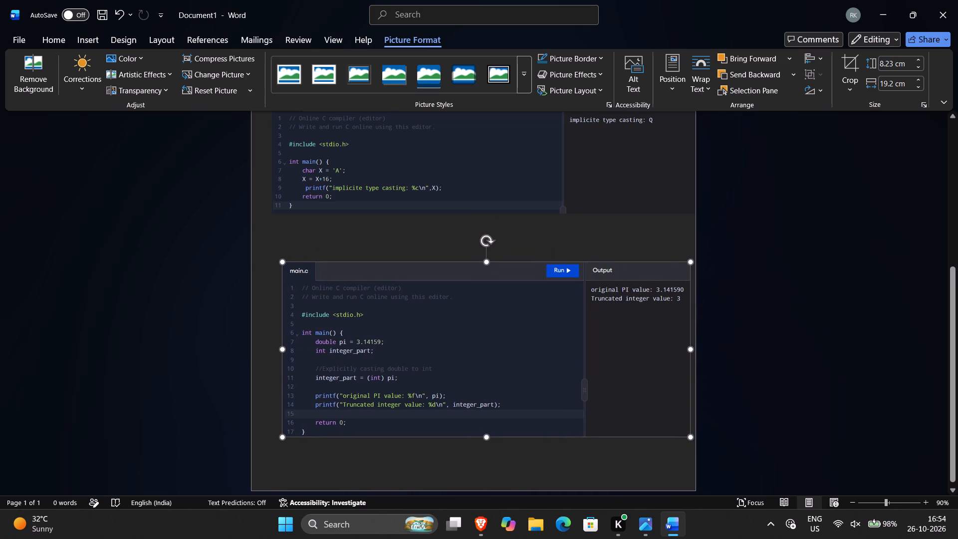
drag(447, 341, 447, 341)
scroll(524, 223, up, 1)
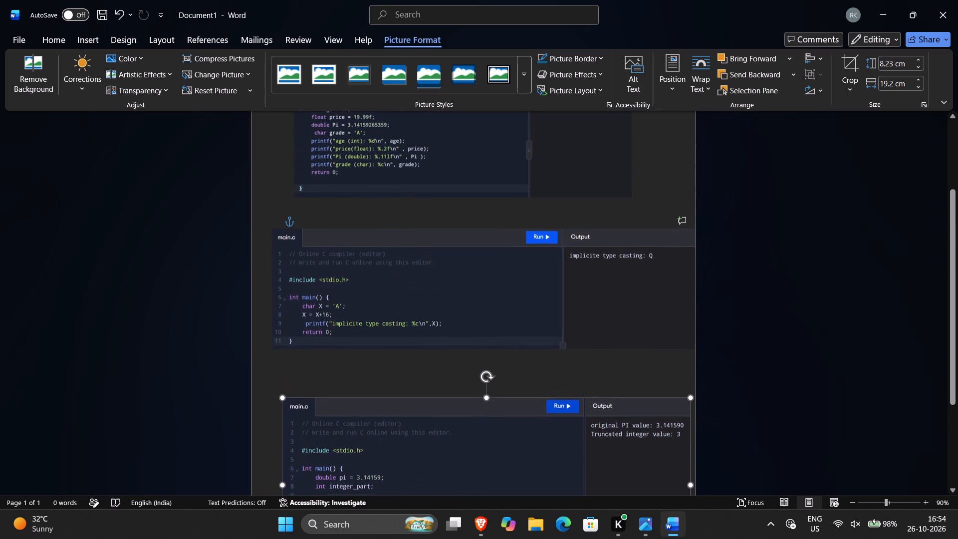
click(520, 369)
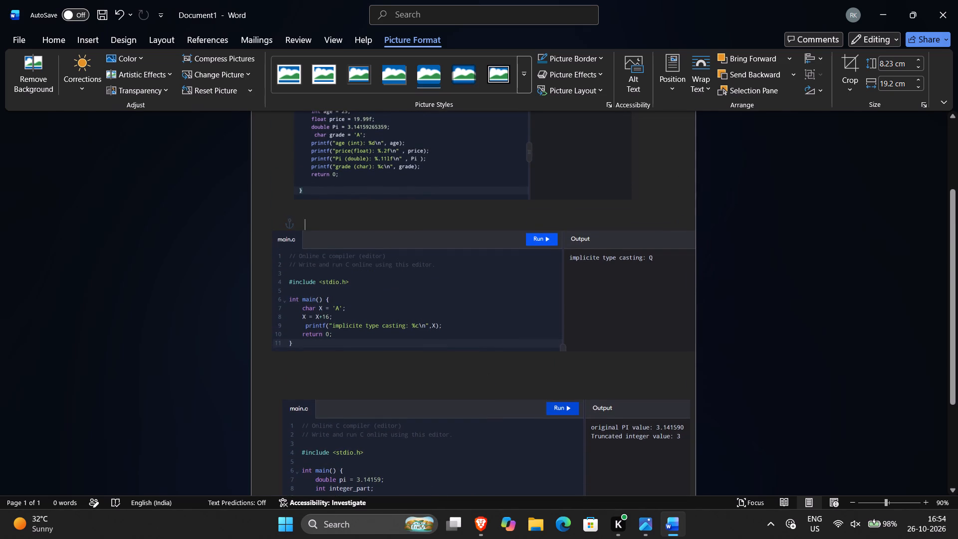
scroll(342, 301, down, 4)
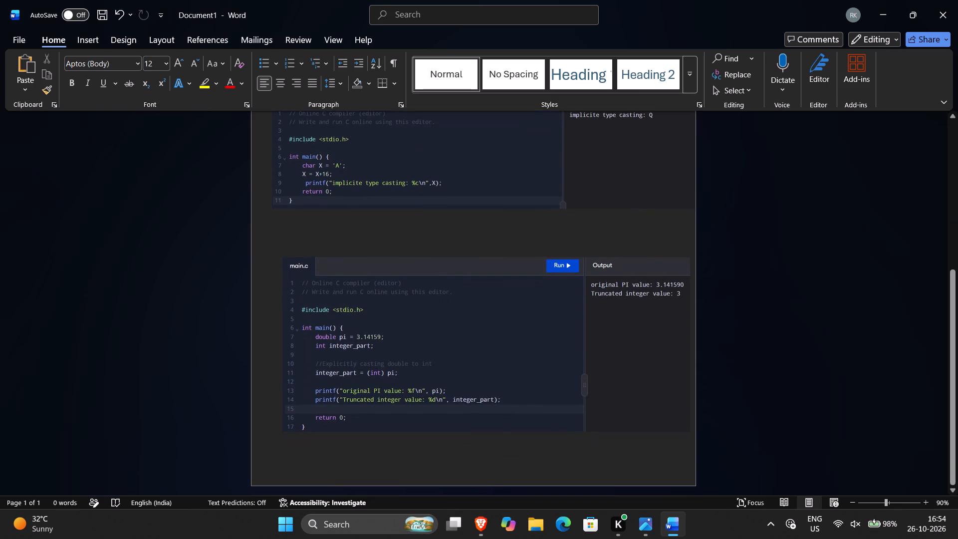
scroll(339, 283, down, 1)
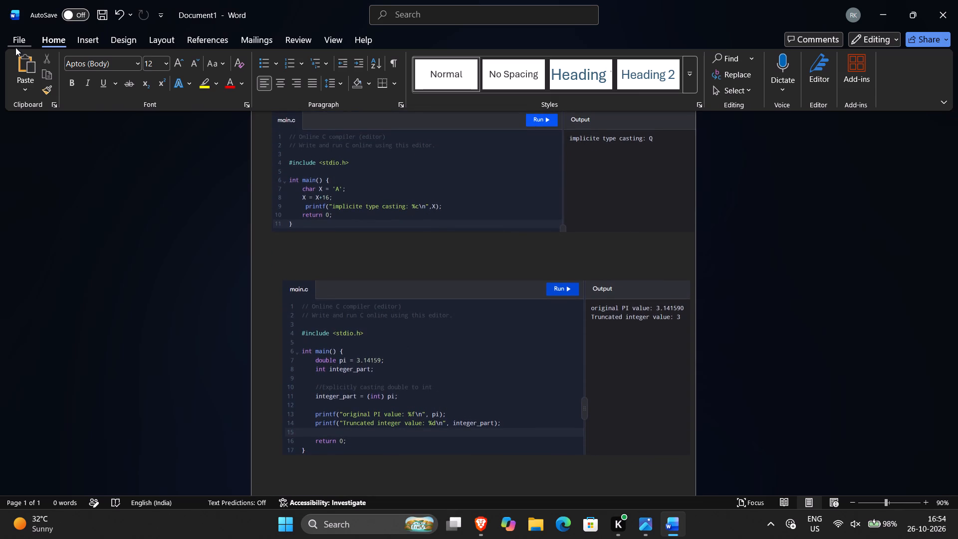
Export the document as a PDF named "practical 2" to the Desktop.
click(17, 40)
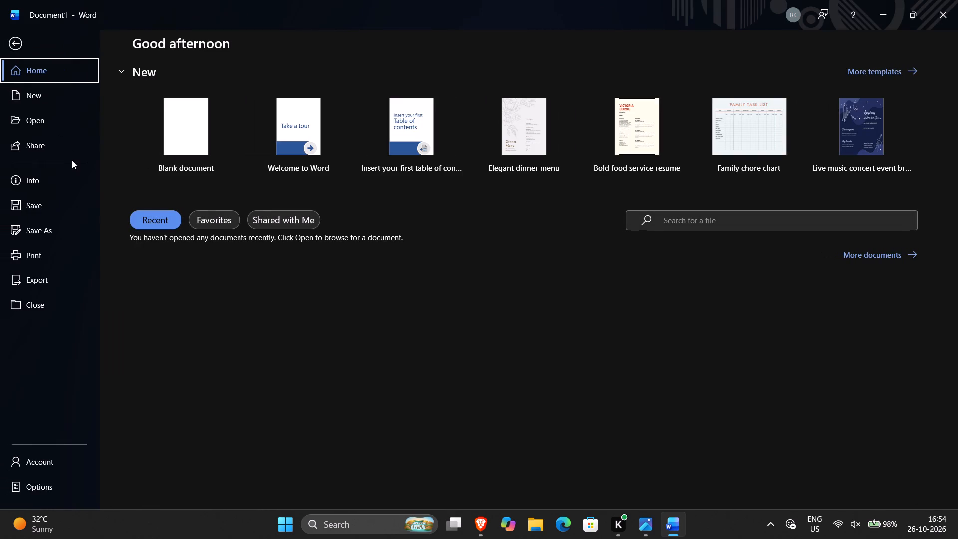
click(47, 277)
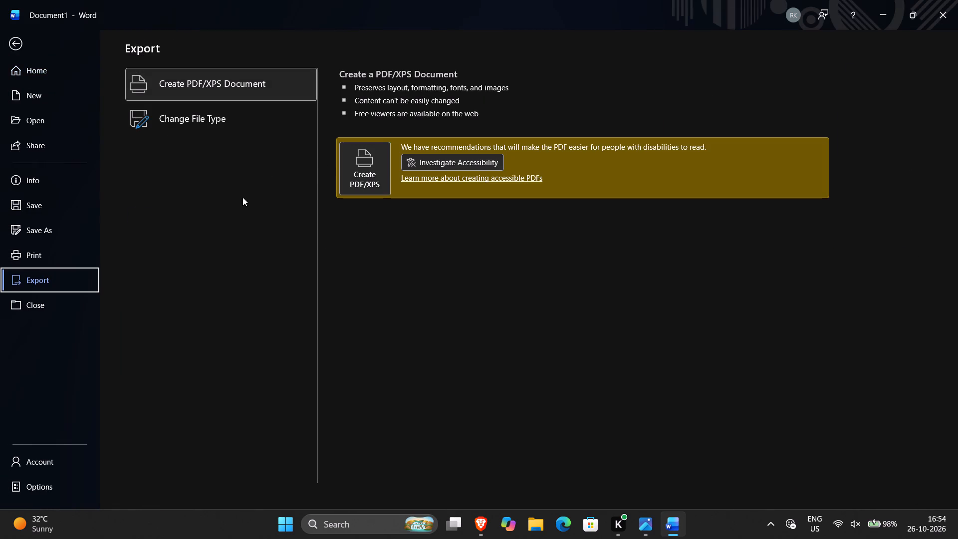
click(361, 164)
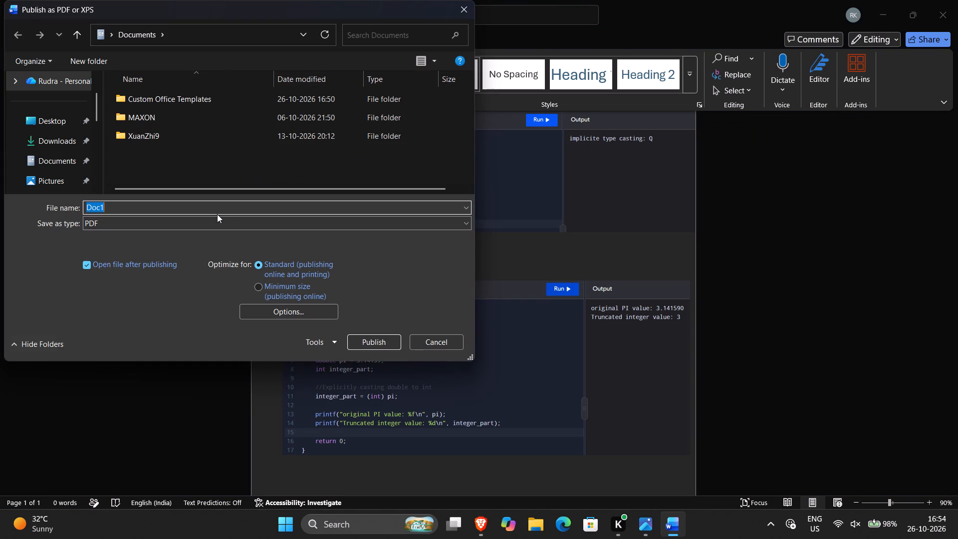
key(BackSpace)
text(practical)
key(space)
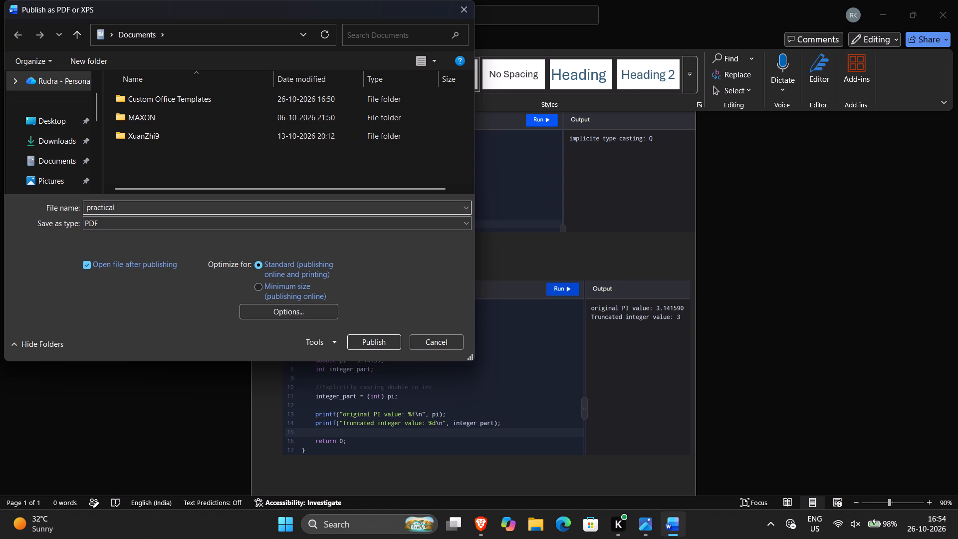
key(2)
click(43, 127)
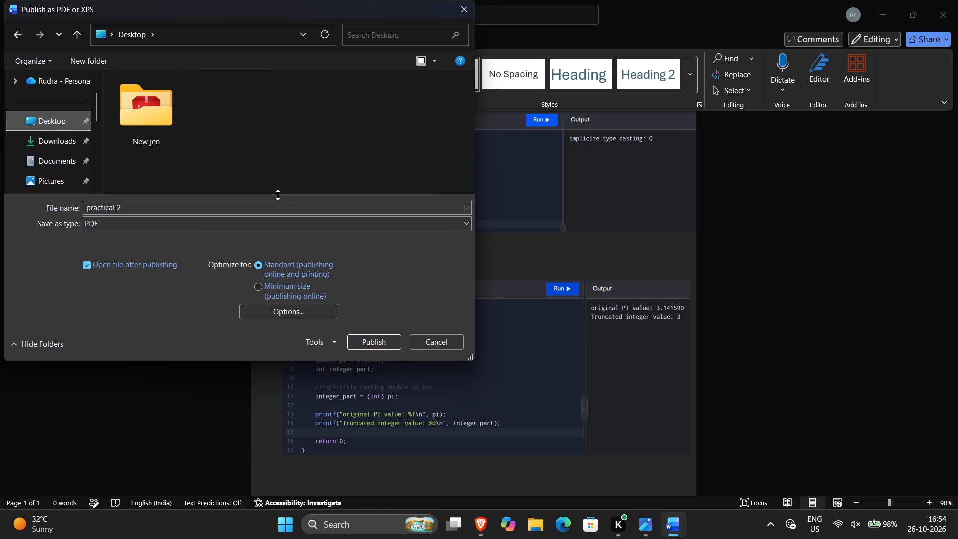
click(362, 347)
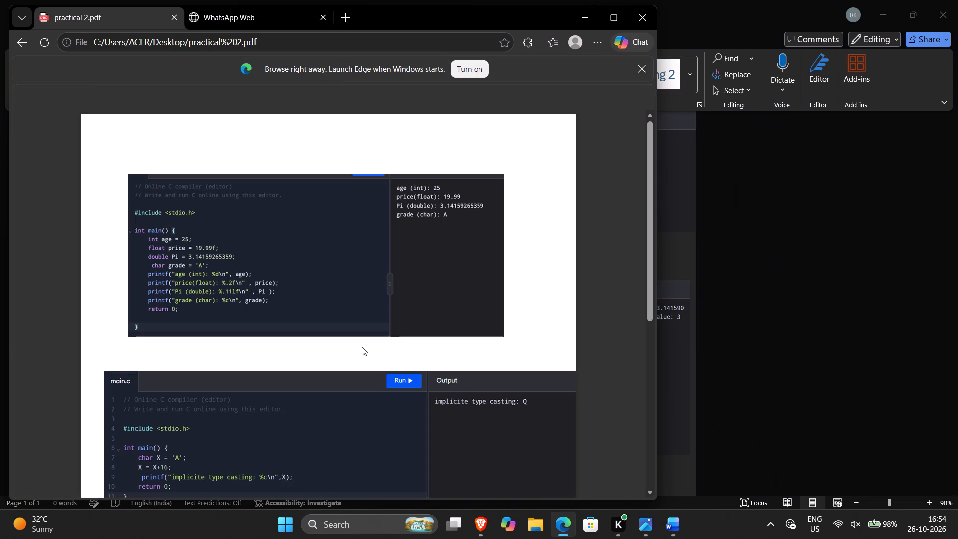
Review the order, spacing and edges of all the screenshots in the published PDF, and close the PDF window.
scroll(374, 281, down, 10)
scroll(374, 281, up, 7)
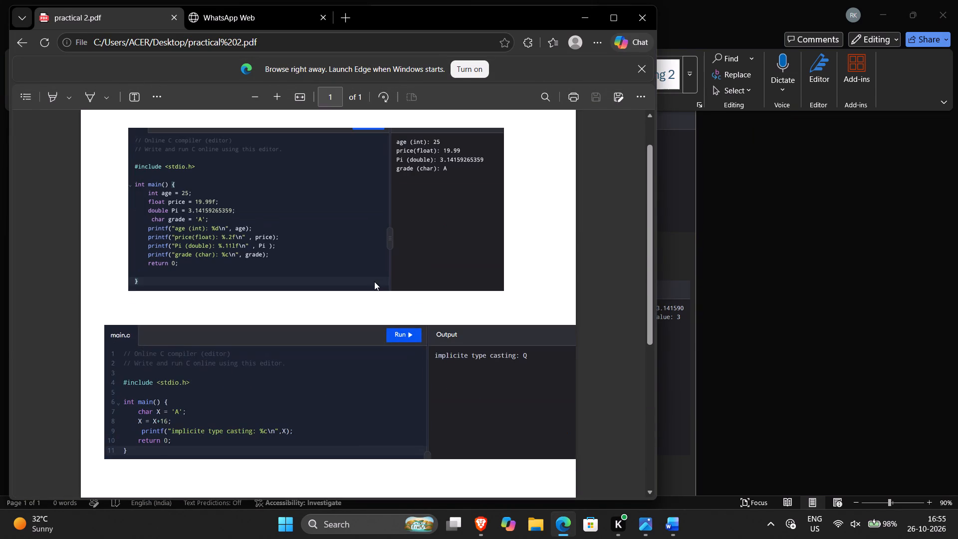
scroll(375, 271, down, 1)
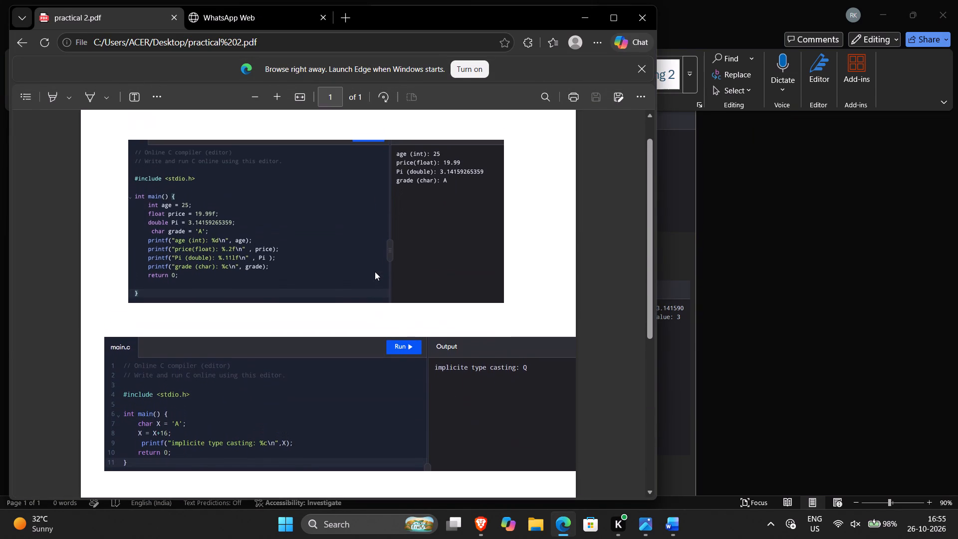
scroll(375, 271, down, 7)
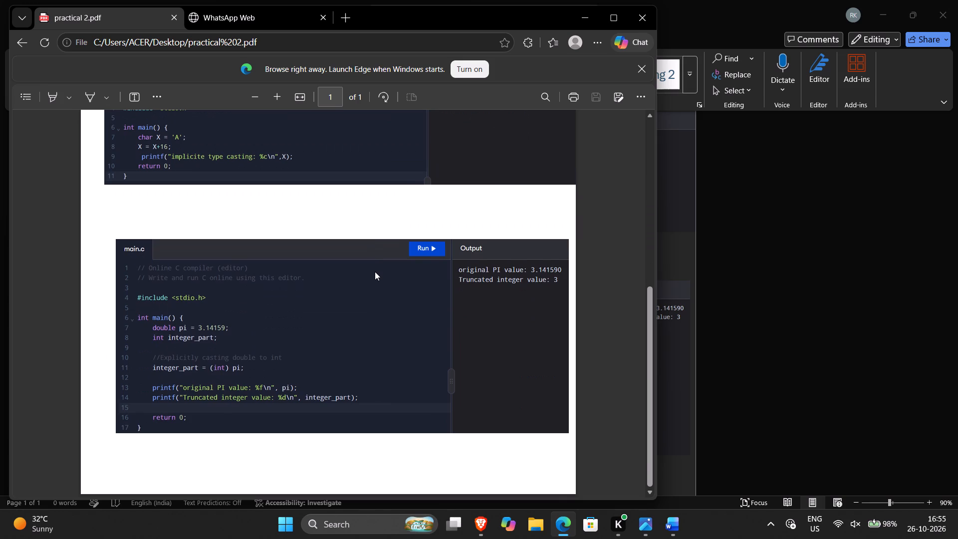
scroll(375, 271, up, 7)
scroll(375, 271, down, 2)
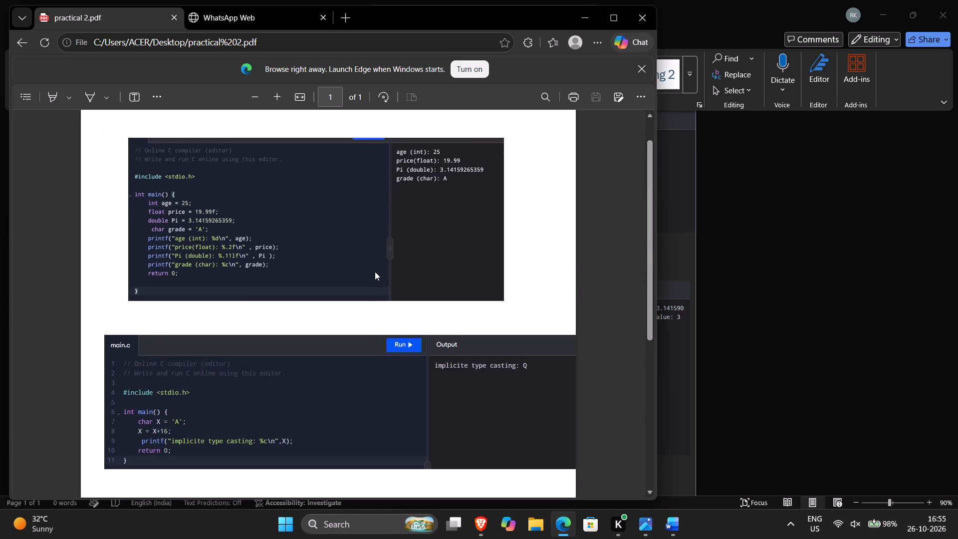
scroll(375, 271, down, 6)
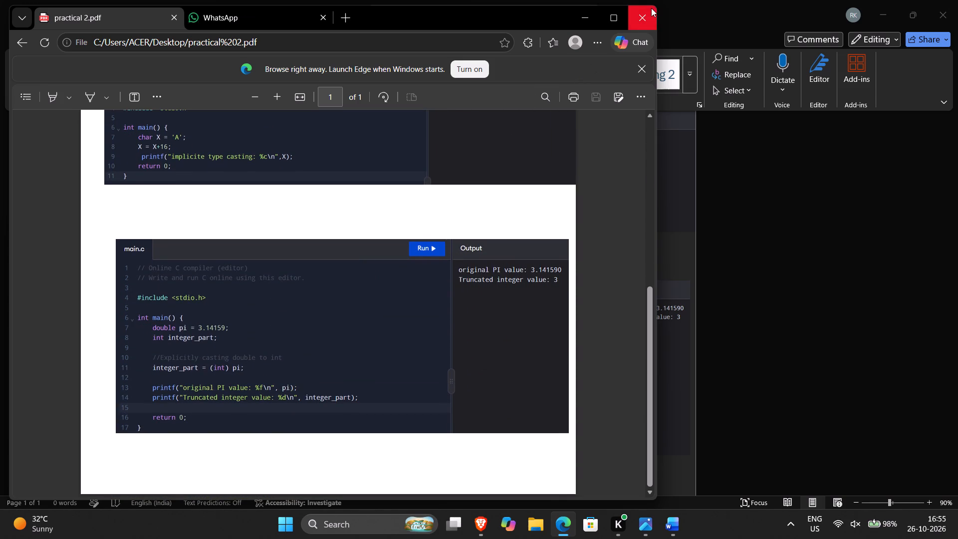
scroll(511, 151, up, 3)
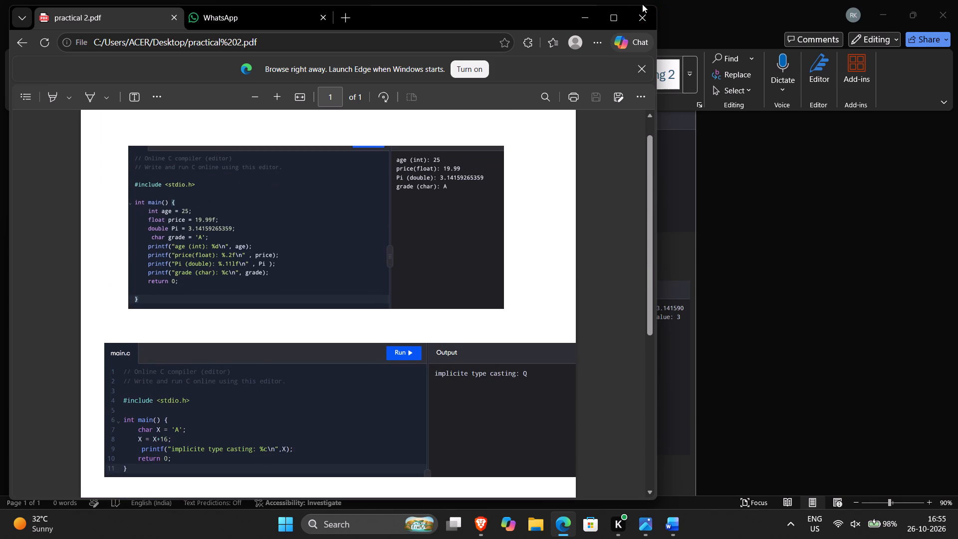
click(643, 12)
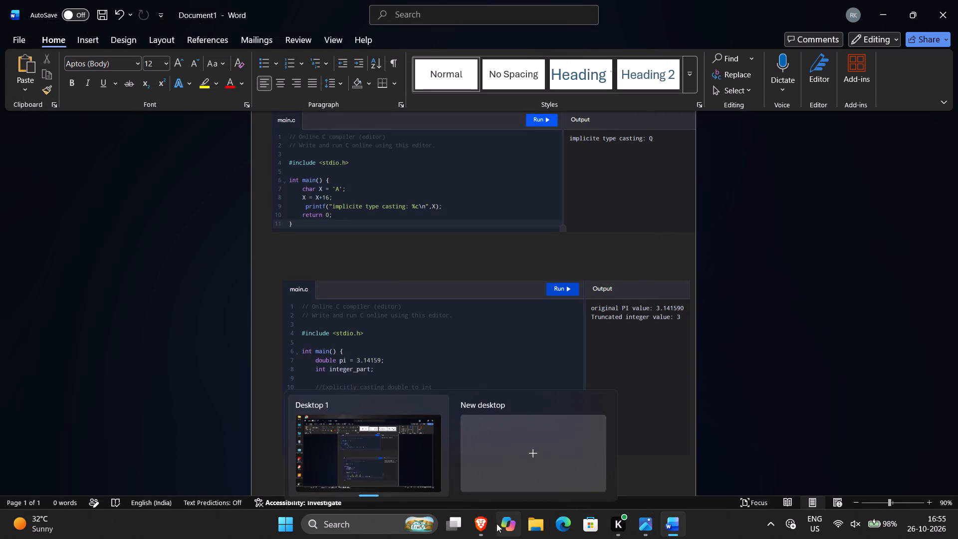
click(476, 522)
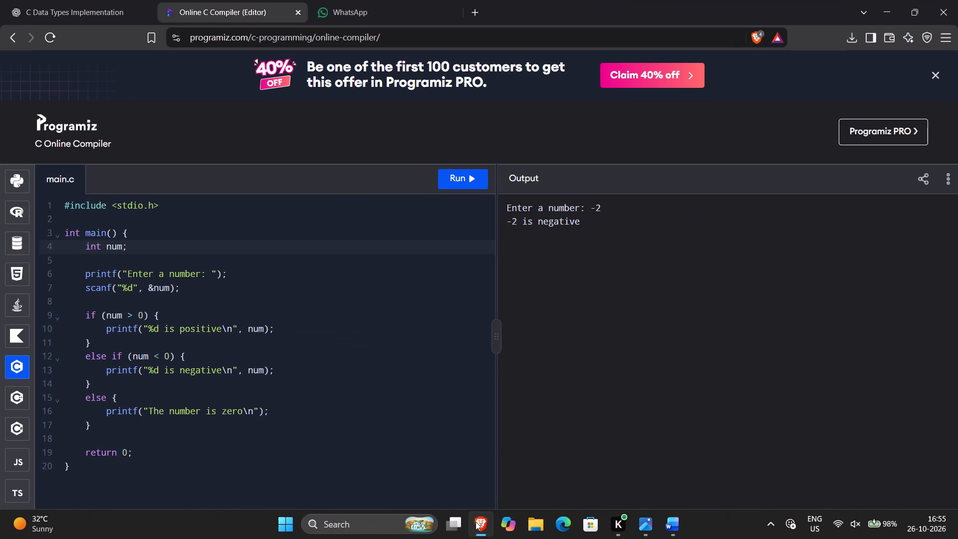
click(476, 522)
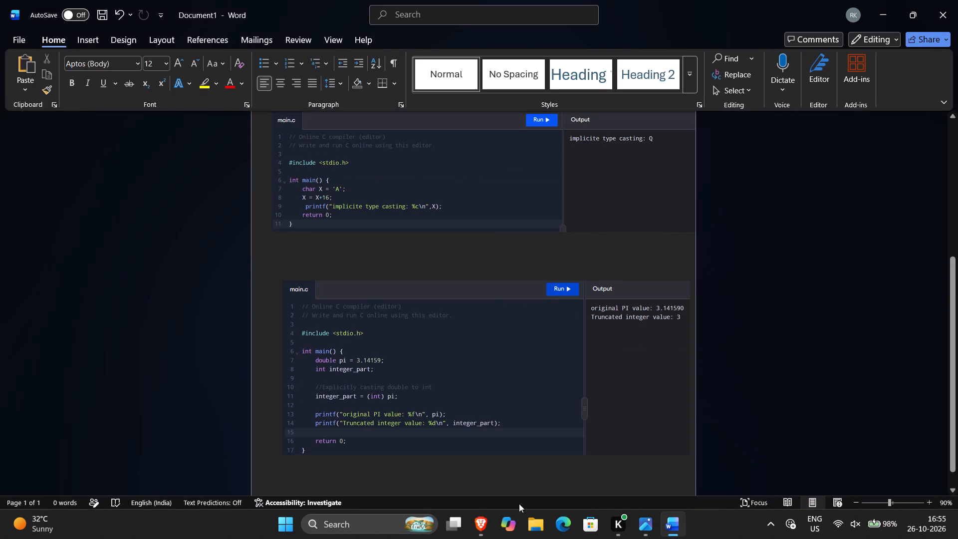
Create a new blank document.
click(20, 36)
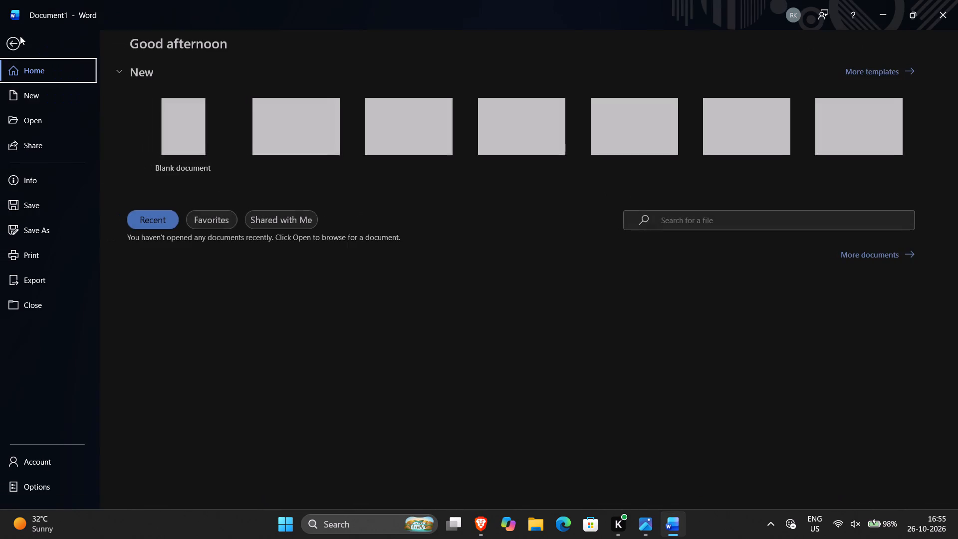
click(22, 98)
click(164, 130)
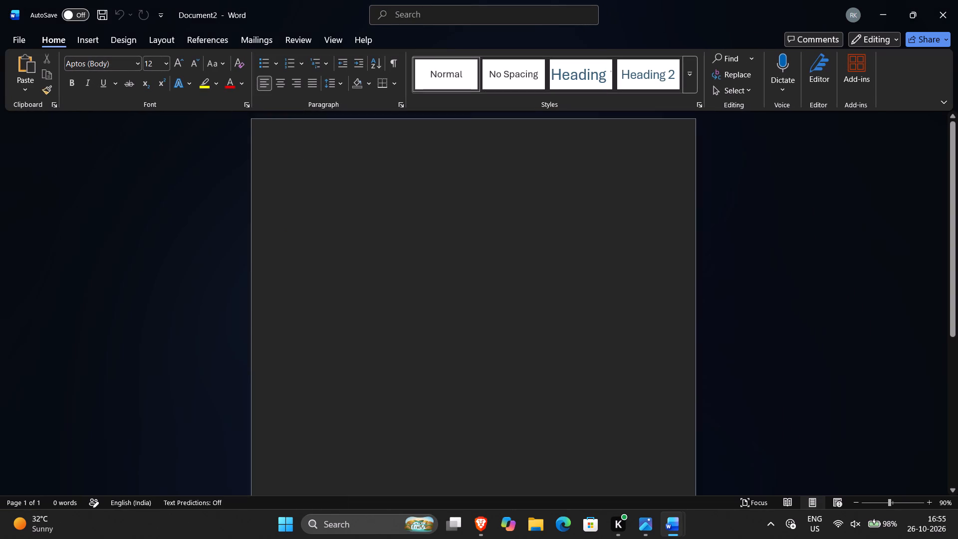
click(24, 36)
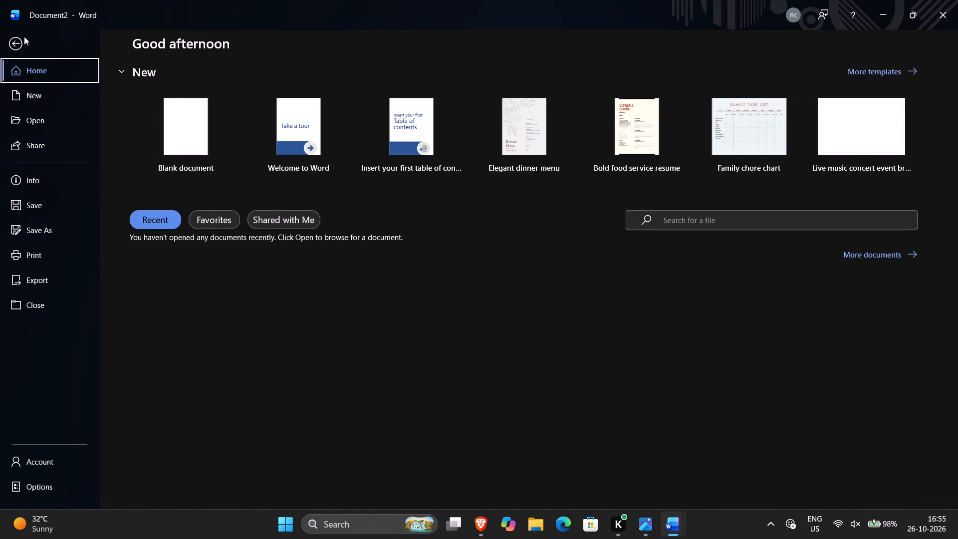
drag(28, 56, 83, 35)
click(83, 35)
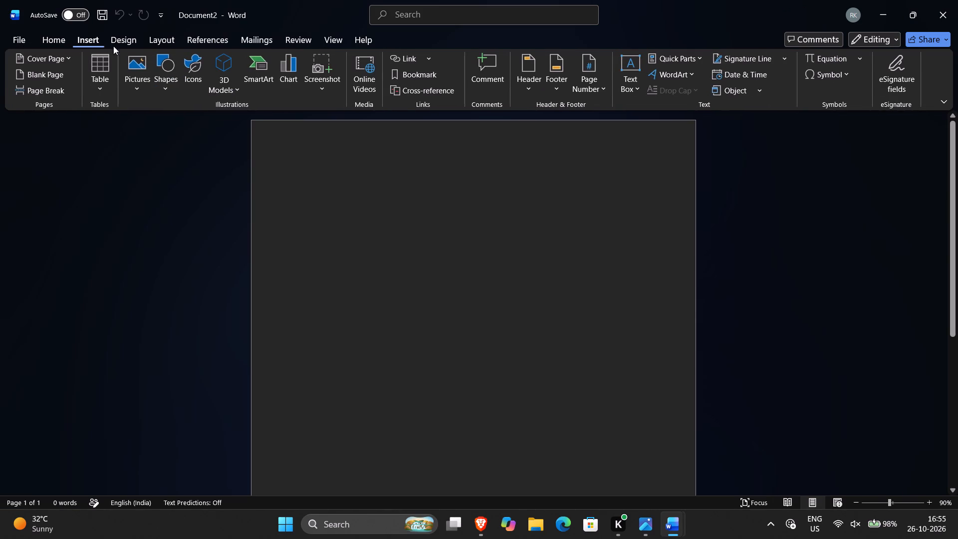
click(138, 70)
click(160, 127)
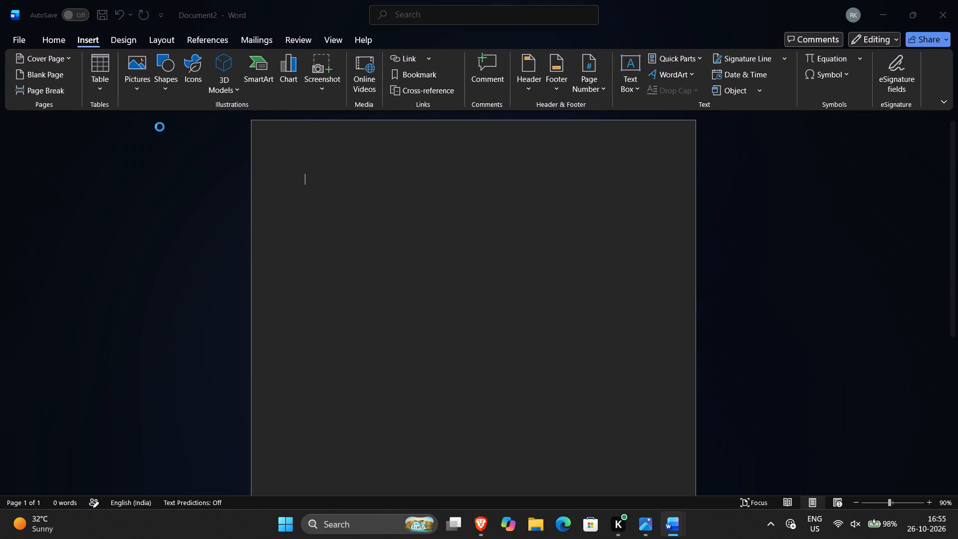
click(291, 86)
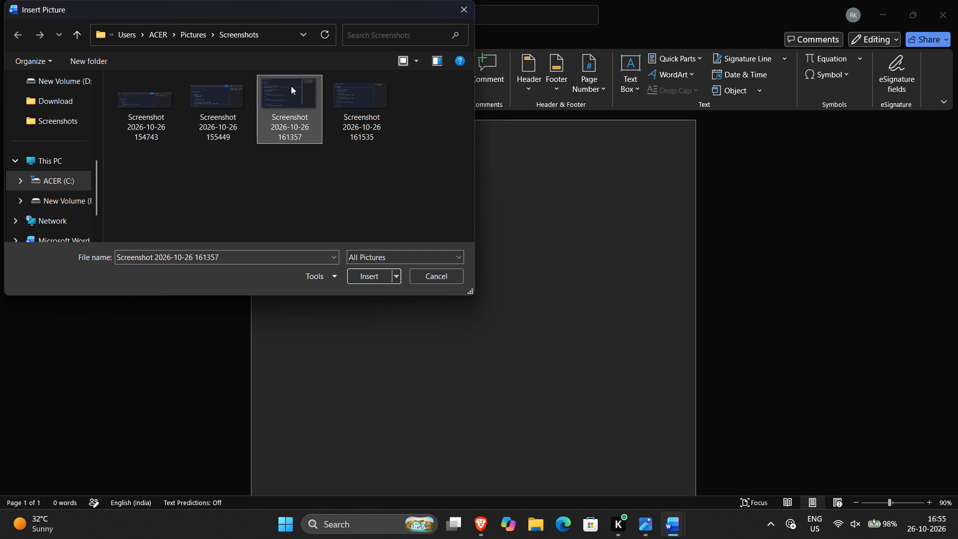
double_click(291, 86)
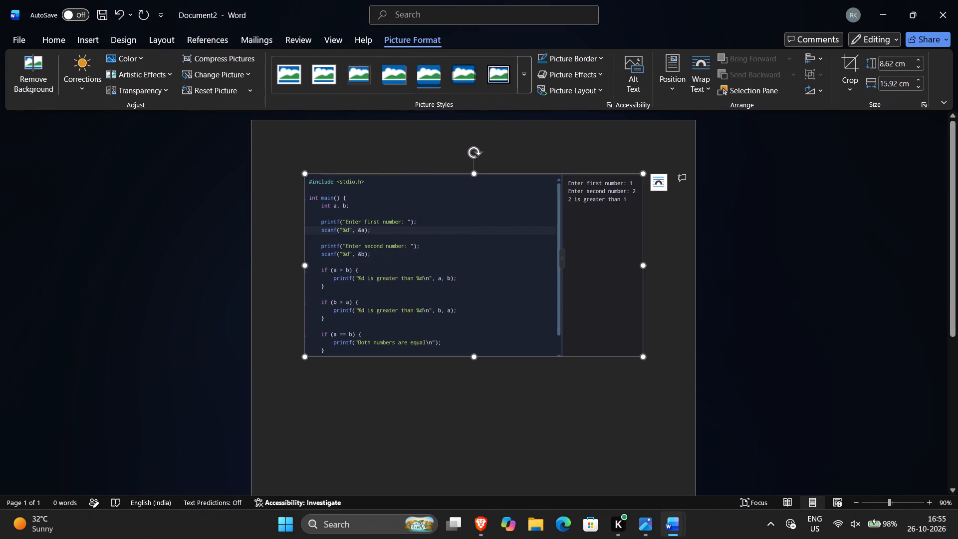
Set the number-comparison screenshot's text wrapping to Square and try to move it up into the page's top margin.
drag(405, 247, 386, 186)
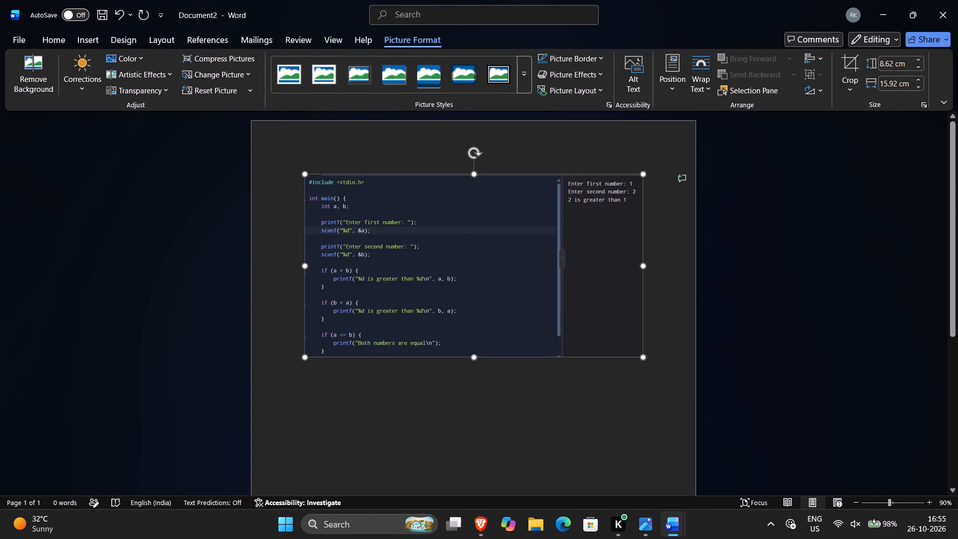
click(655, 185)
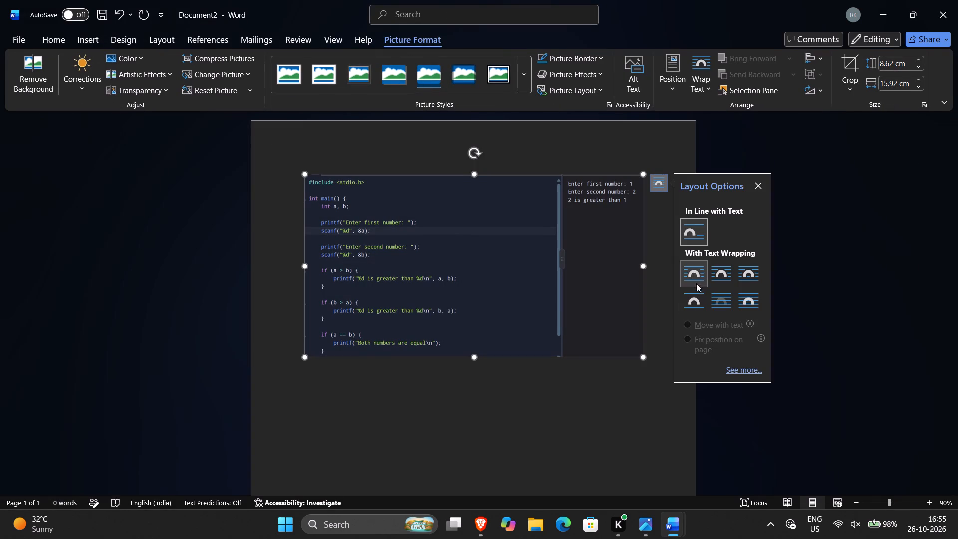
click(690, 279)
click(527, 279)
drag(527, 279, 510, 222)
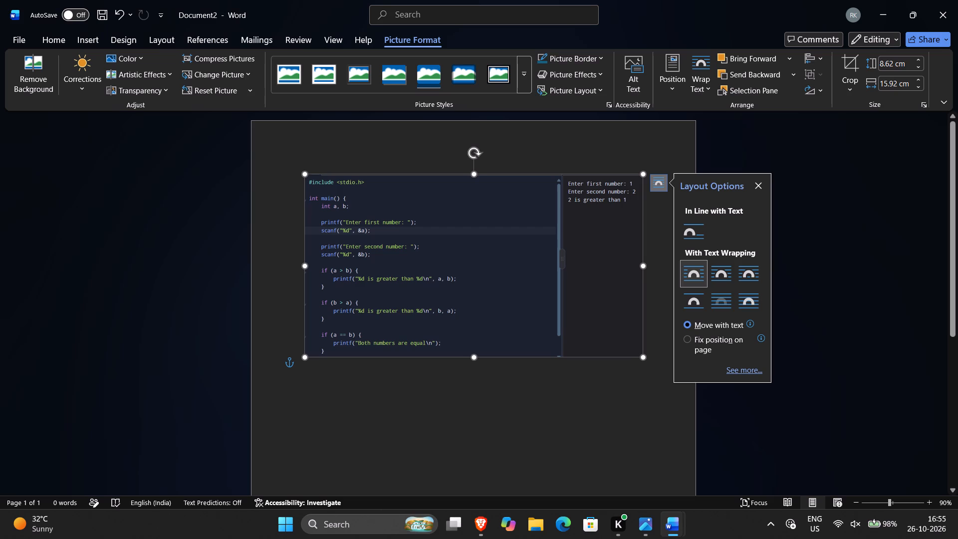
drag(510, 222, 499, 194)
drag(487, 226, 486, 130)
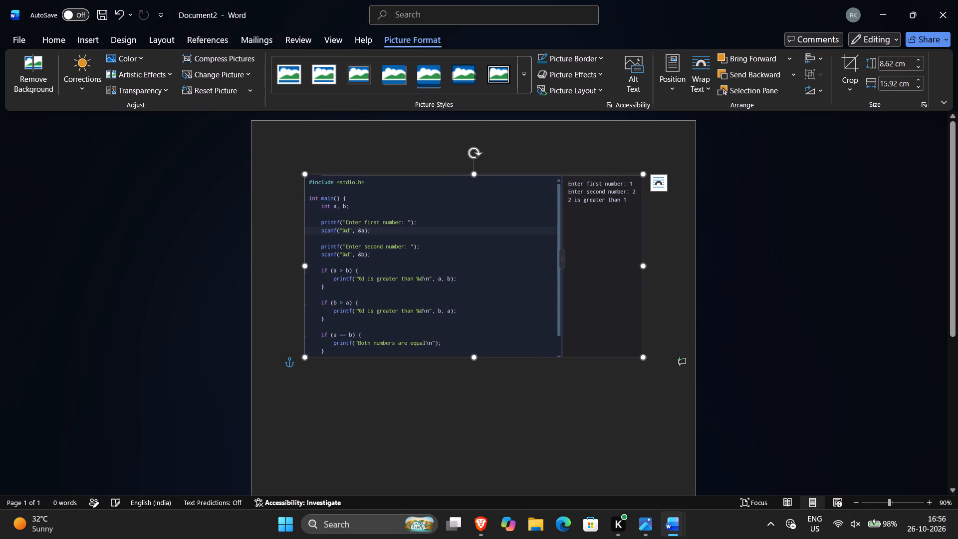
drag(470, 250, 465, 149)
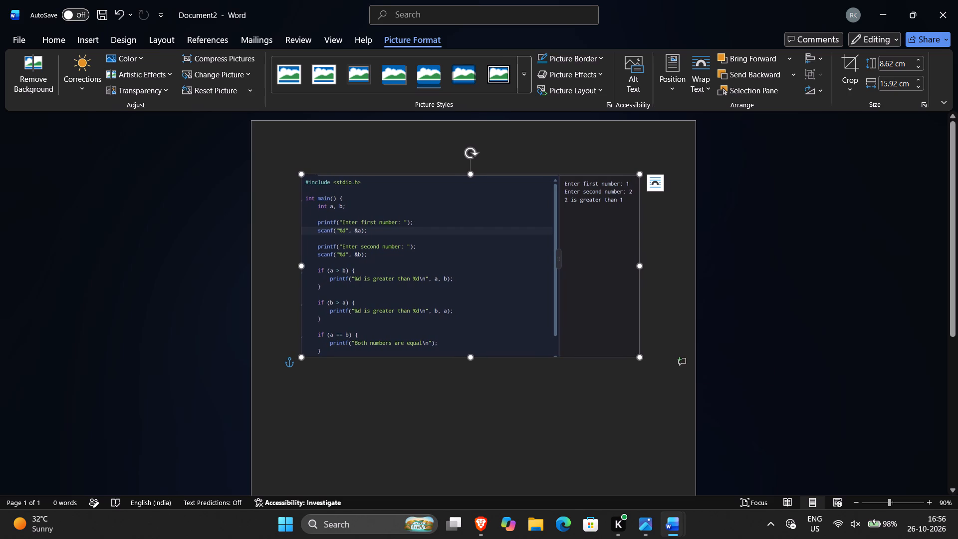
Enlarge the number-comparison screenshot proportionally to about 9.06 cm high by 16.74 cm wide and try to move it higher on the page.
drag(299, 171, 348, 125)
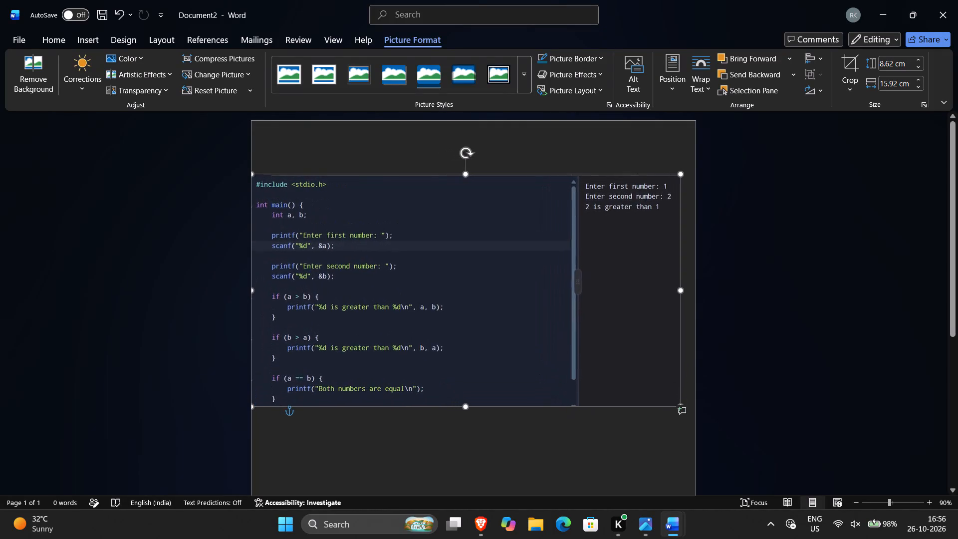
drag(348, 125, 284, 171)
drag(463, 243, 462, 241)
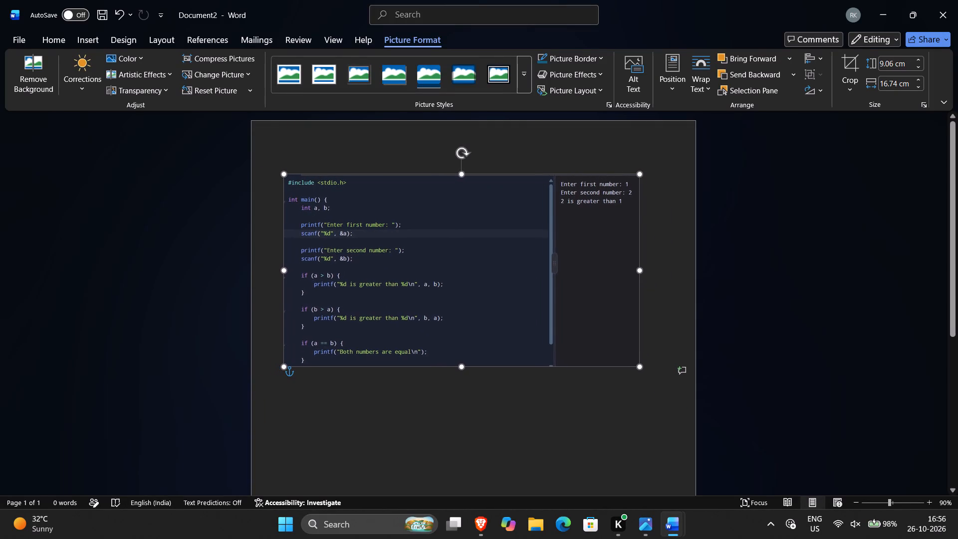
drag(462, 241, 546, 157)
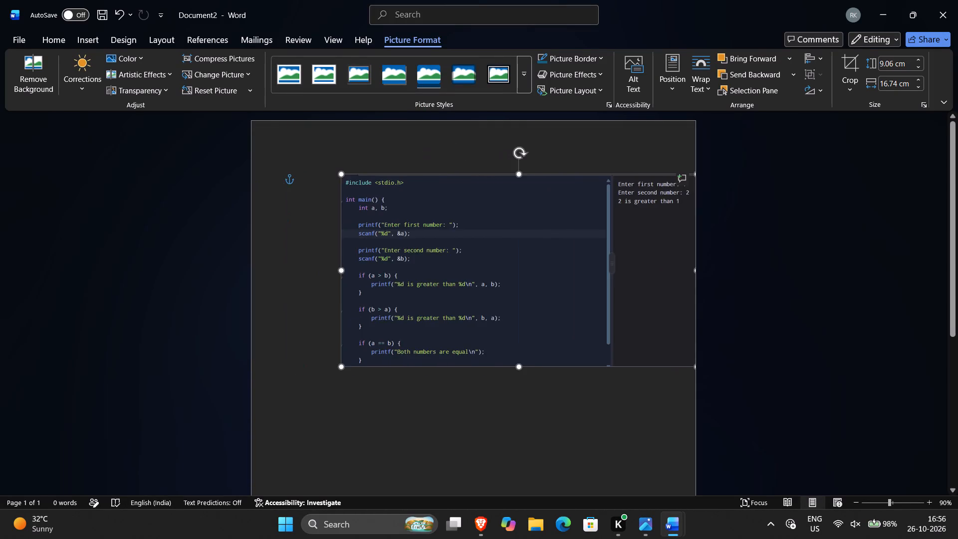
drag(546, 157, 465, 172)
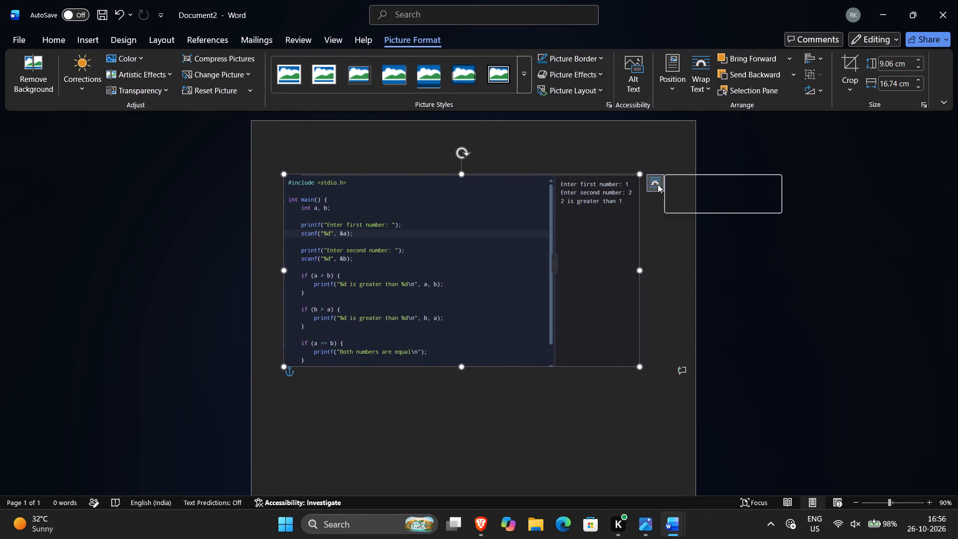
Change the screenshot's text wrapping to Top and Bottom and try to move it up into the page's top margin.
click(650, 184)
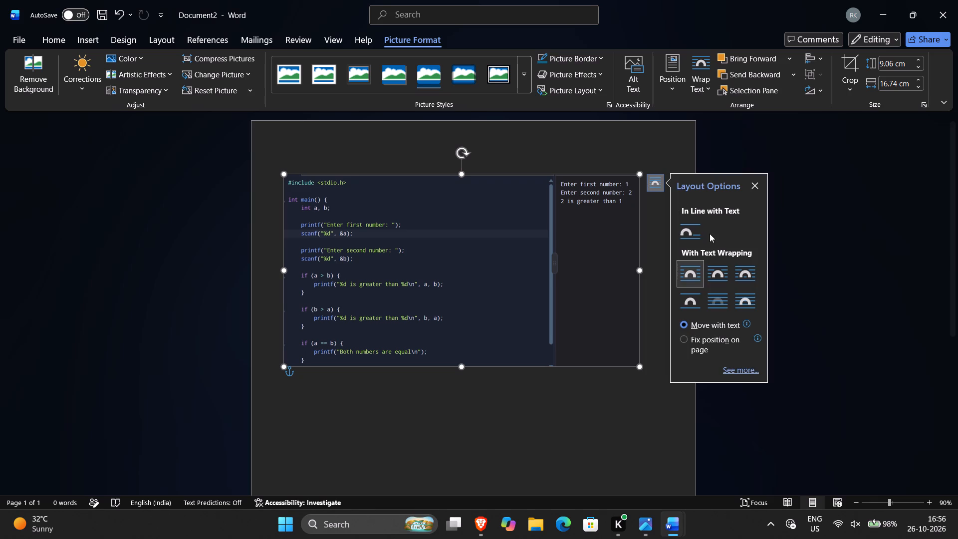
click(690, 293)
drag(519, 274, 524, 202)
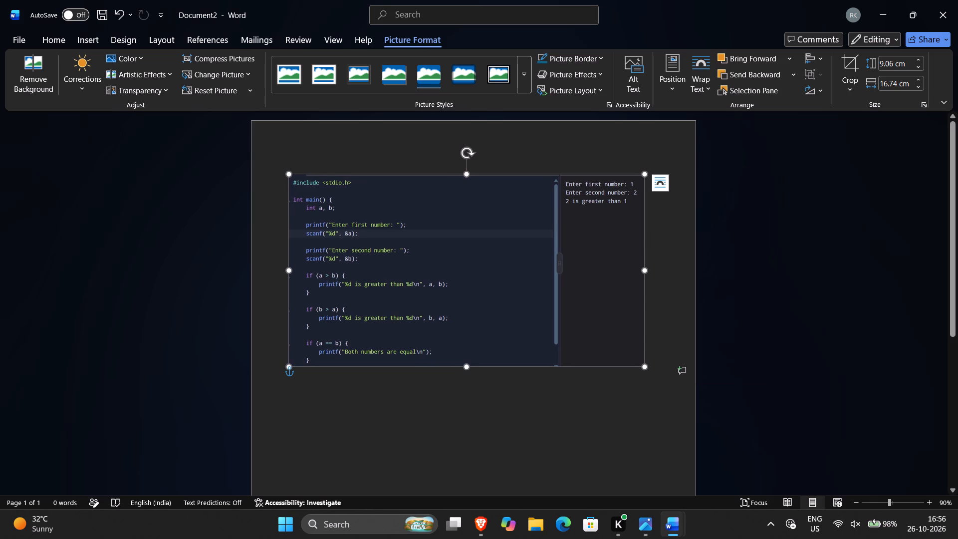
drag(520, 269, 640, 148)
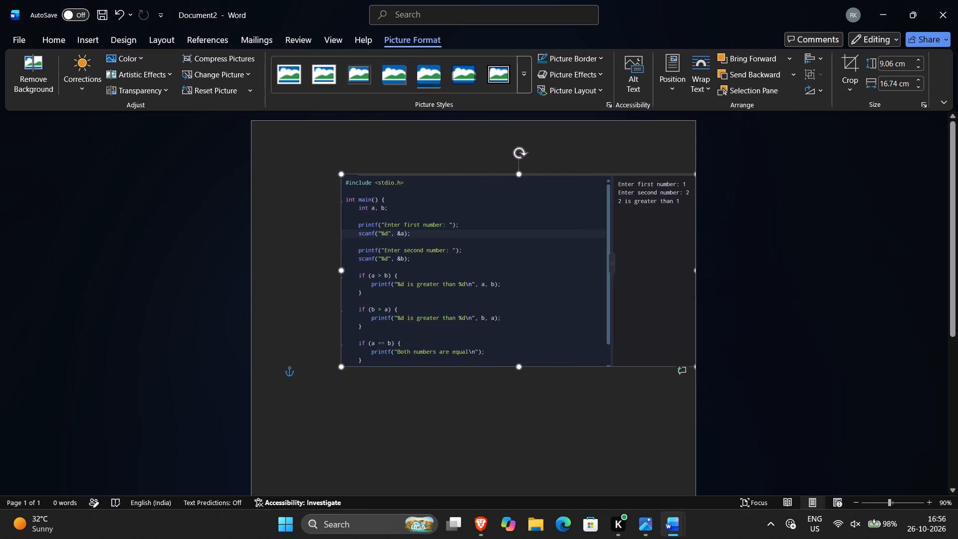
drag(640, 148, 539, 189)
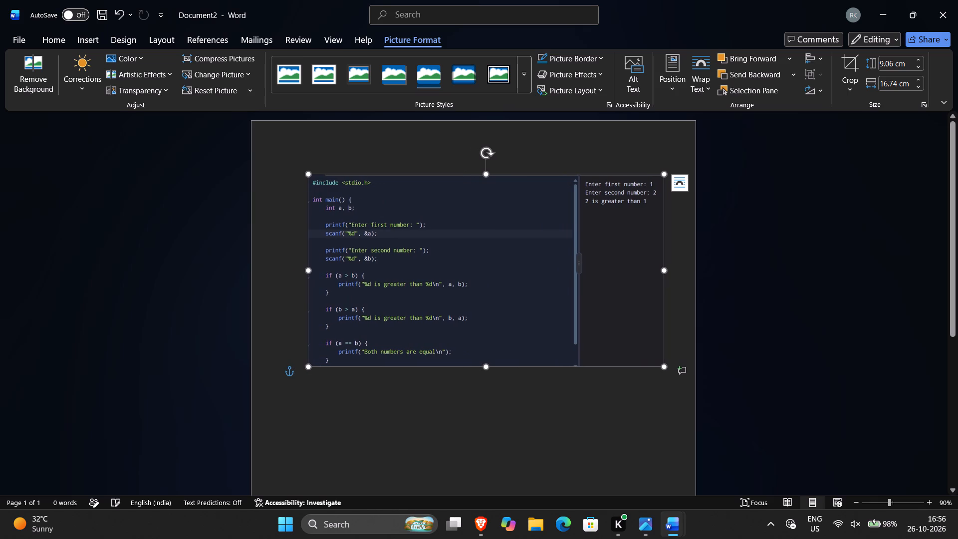
Set the screenshot's text wrapping to Tight and try moving it higher, leaving it roughly centred across the page.
click(677, 184)
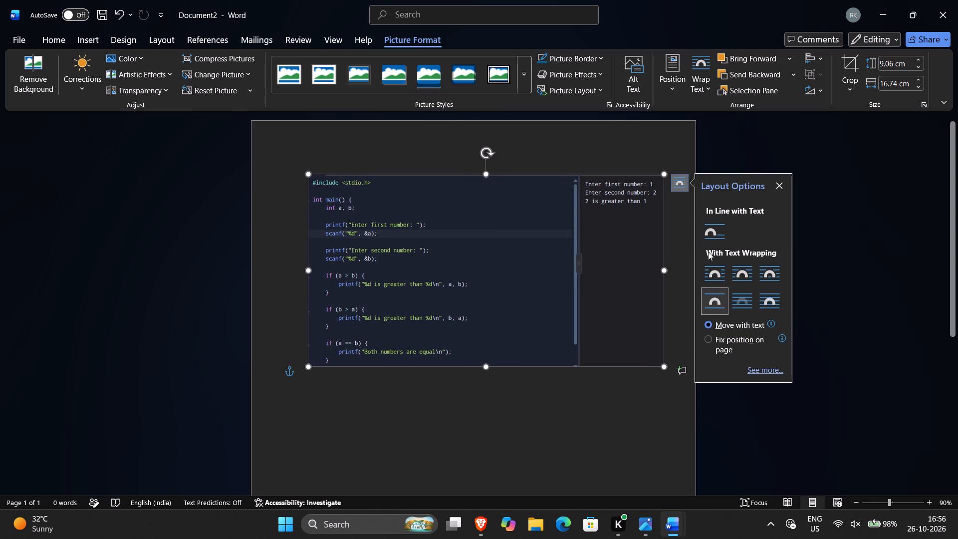
click(734, 275)
drag(497, 272, 513, 165)
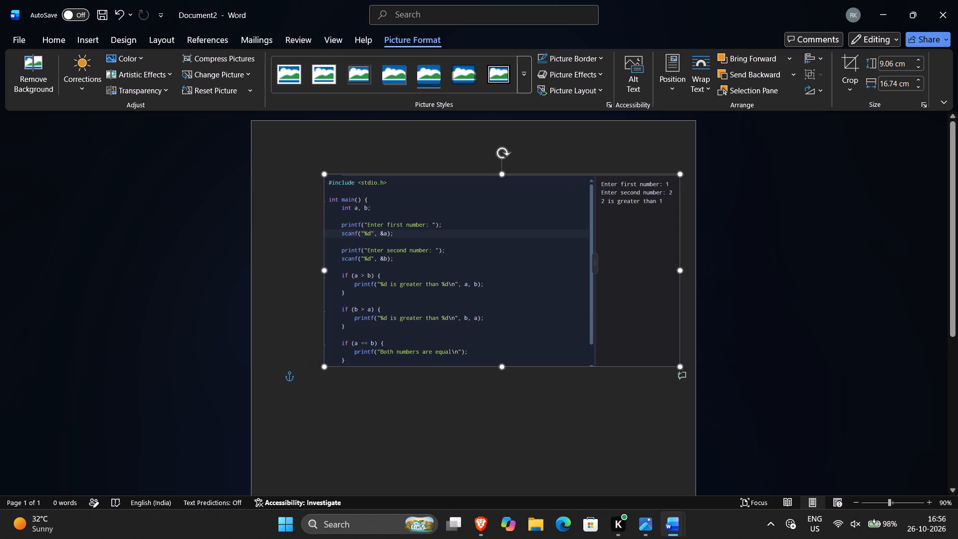
drag(513, 165, 486, 173)
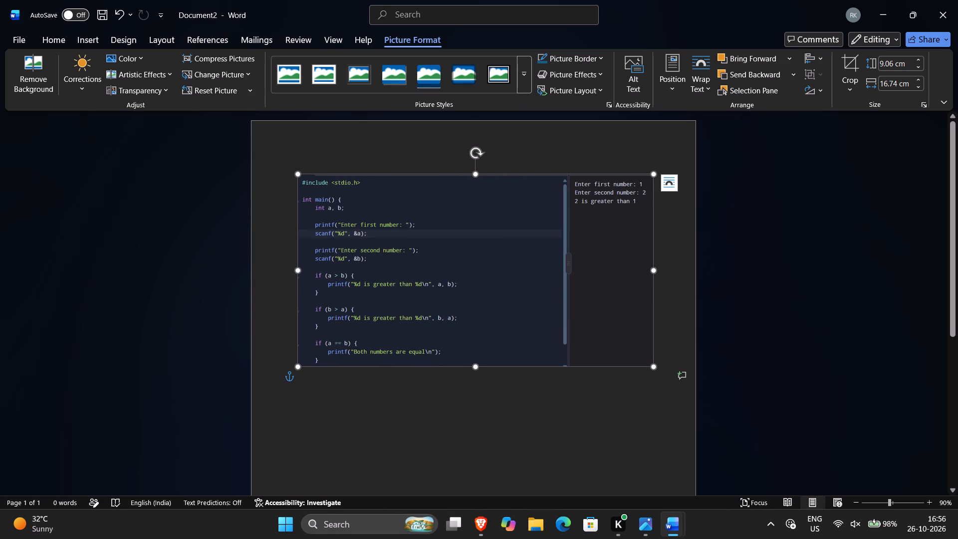
click(290, 376)
drag(360, 308, 351, 219)
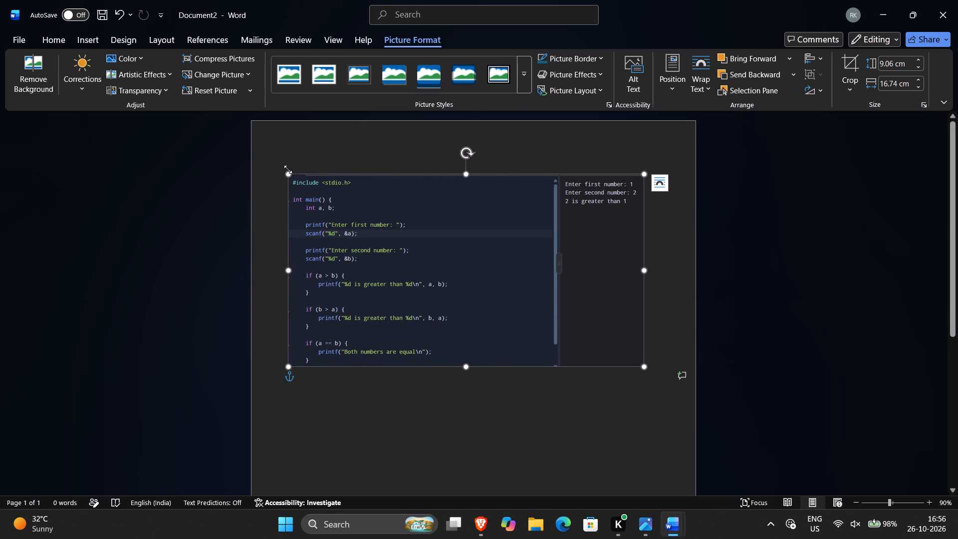
Enlarge the number-comparison screenshot proportionally to about 10.12 cm high by 18.7 cm wide and position it across the page between both edges.
drag(287, 171, 301, 158)
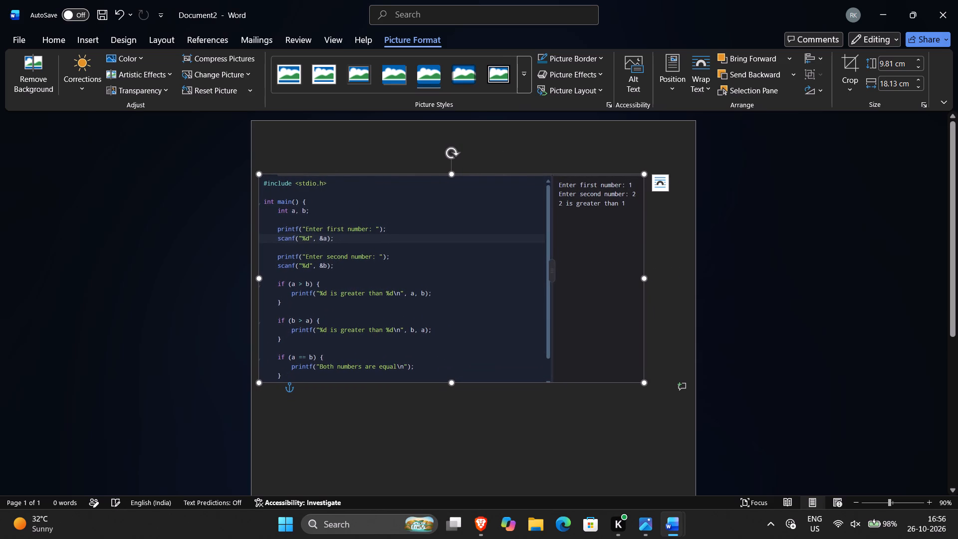
drag(516, 222, 538, 152)
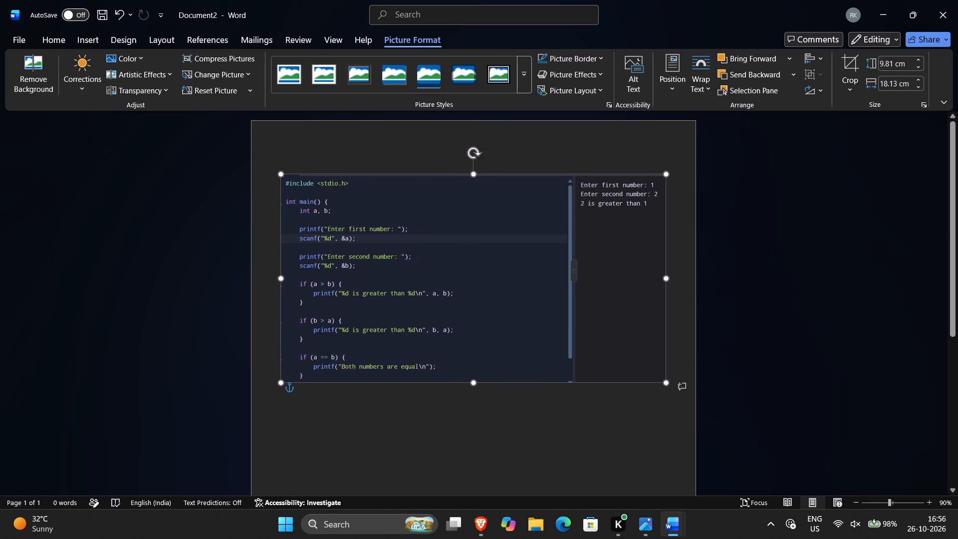
drag(538, 152, 538, 154)
drag(667, 171, 674, 169)
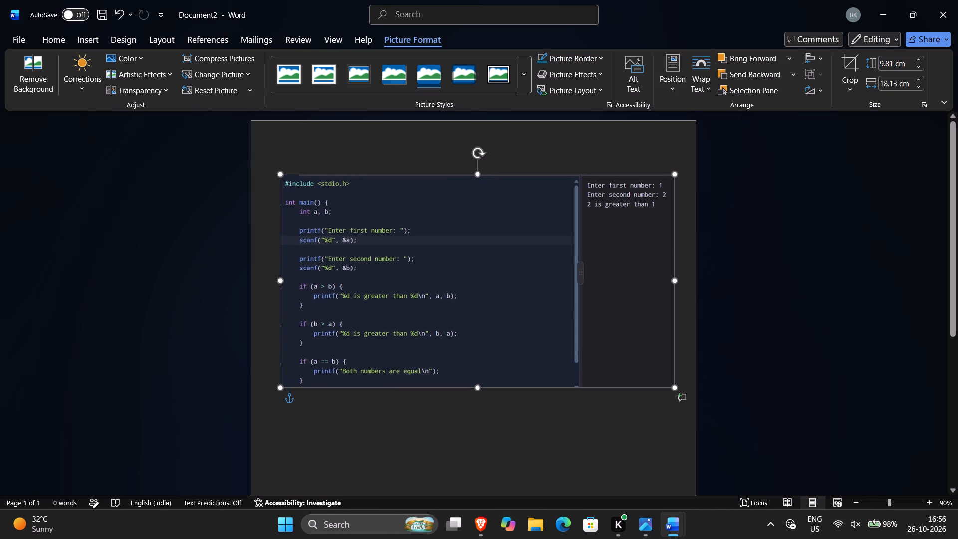
drag(674, 169, 673, 168)
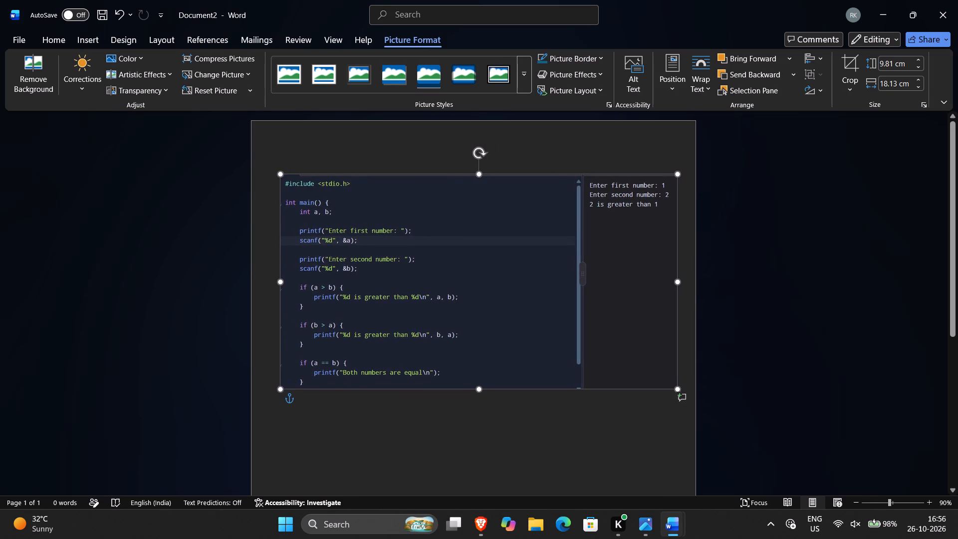
drag(673, 168, 673, 168)
drag(441, 334, 443, 277)
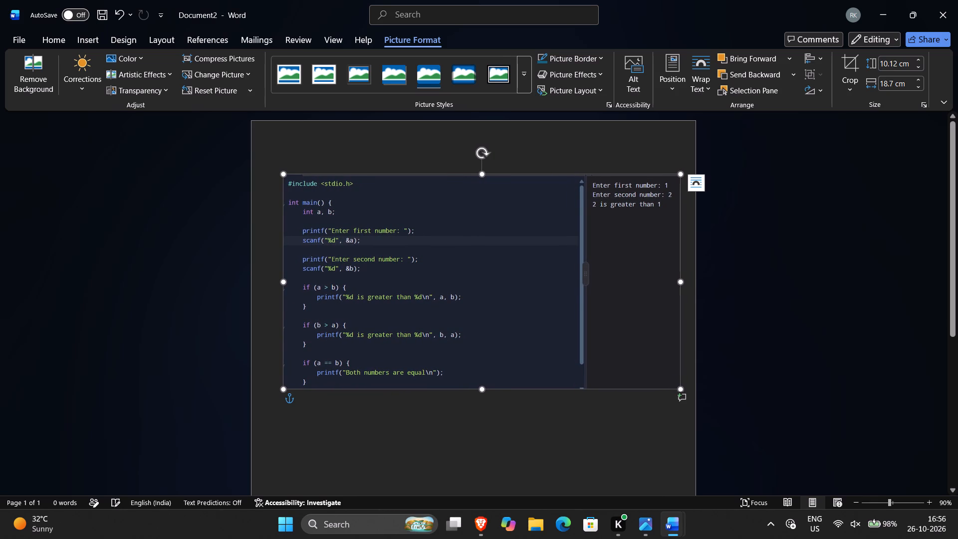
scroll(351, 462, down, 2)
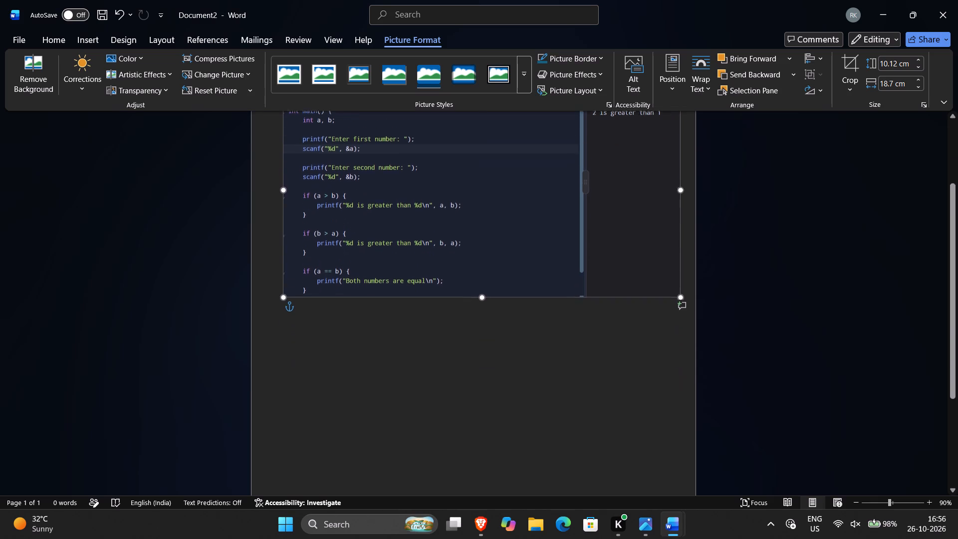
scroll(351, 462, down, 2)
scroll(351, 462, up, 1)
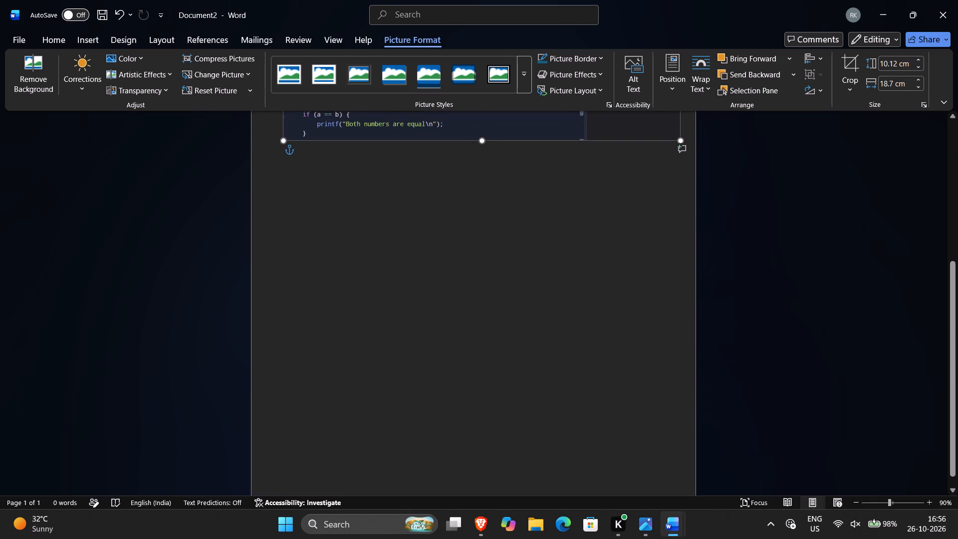
scroll(351, 462, up, 1)
scroll(351, 462, down, 4)
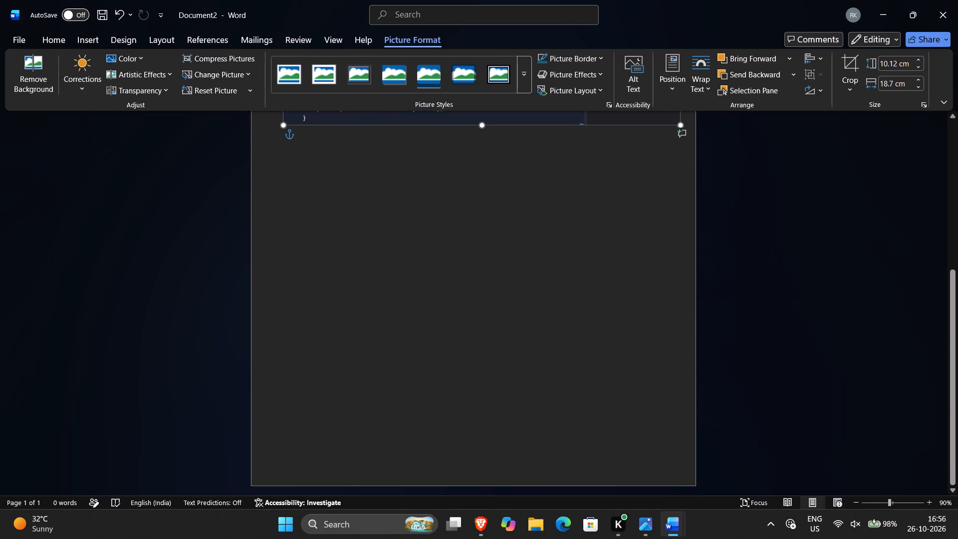
click(94, 39)
click(135, 71)
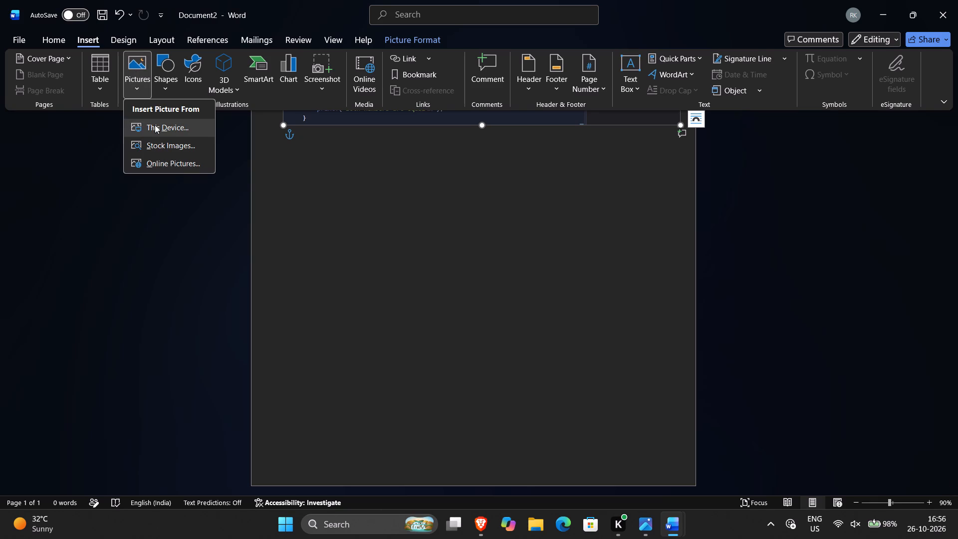
click(155, 125)
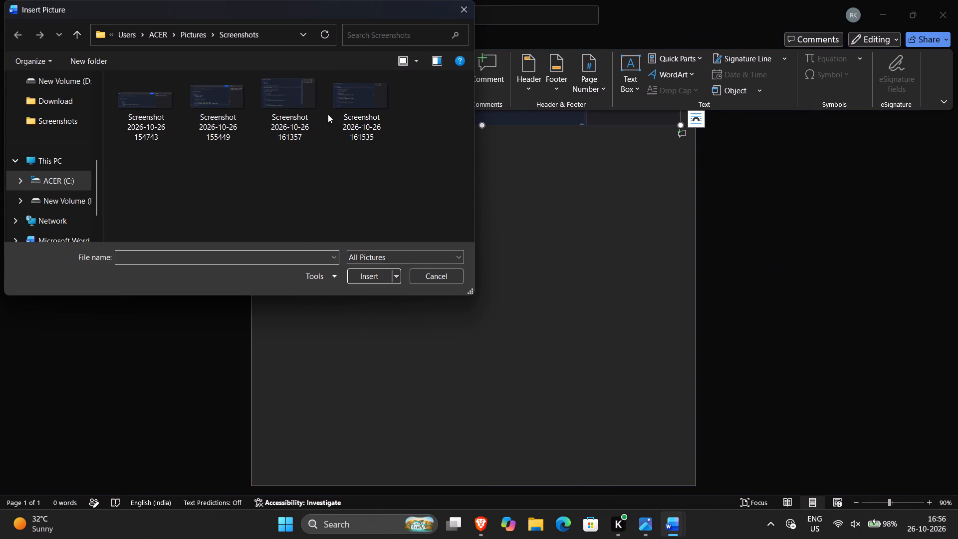
double_click(345, 106)
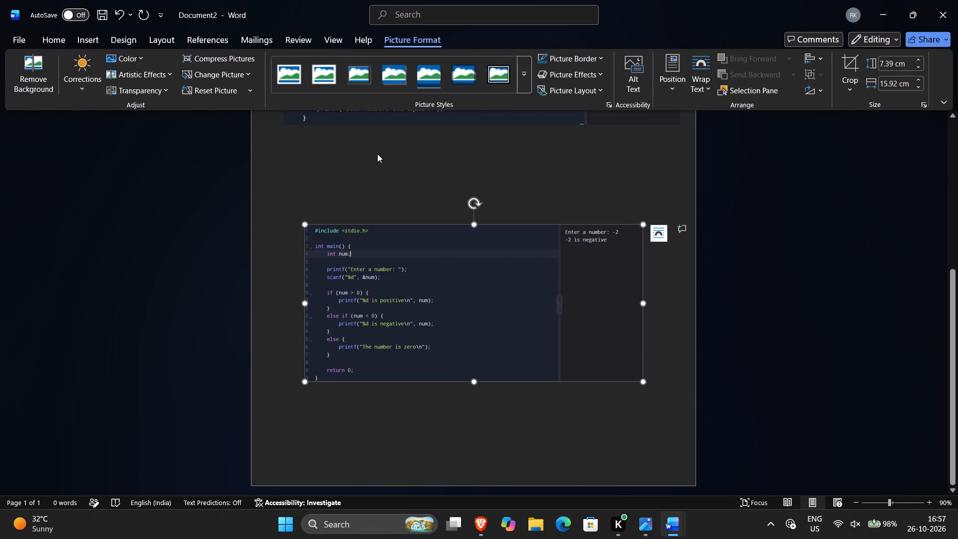
Set the positive/negative check screenshot's text wrapping to Square and move it just below the number-comparison screenshot, with their right edges aligned.
drag(442, 271, 435, 181)
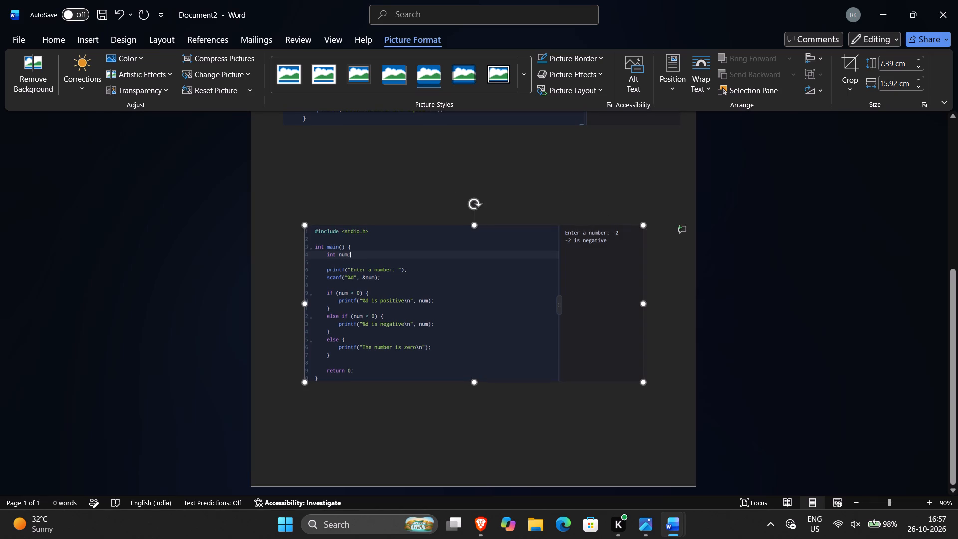
click(654, 235)
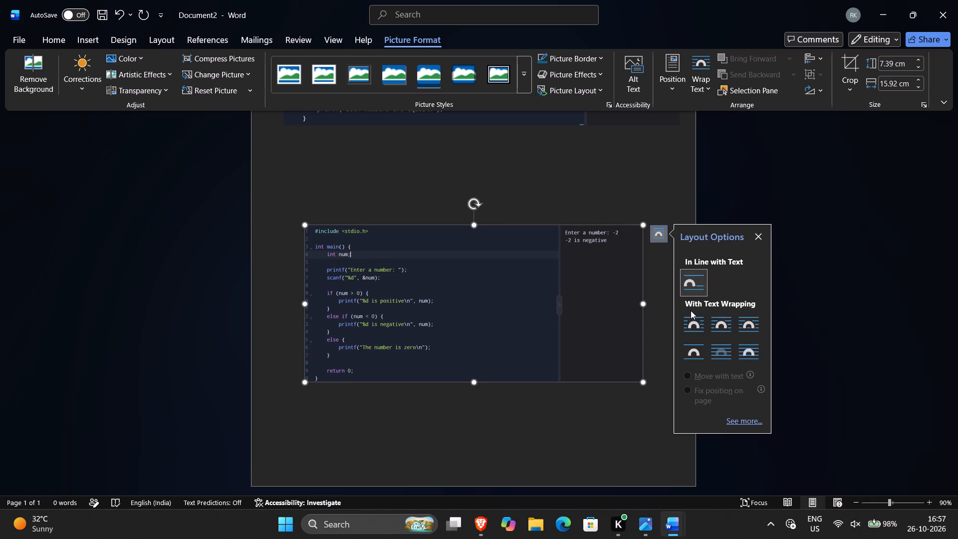
click(689, 315)
click(550, 300)
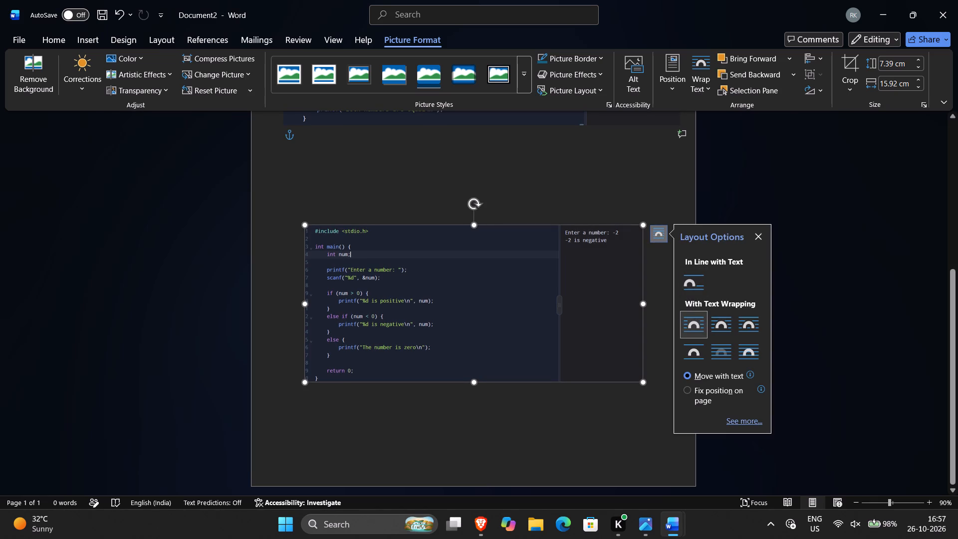
double_click(550, 300)
click(504, 297)
drag(504, 297, 505, 219)
drag(505, 219, 502, 170)
drag(475, 240, 497, 164)
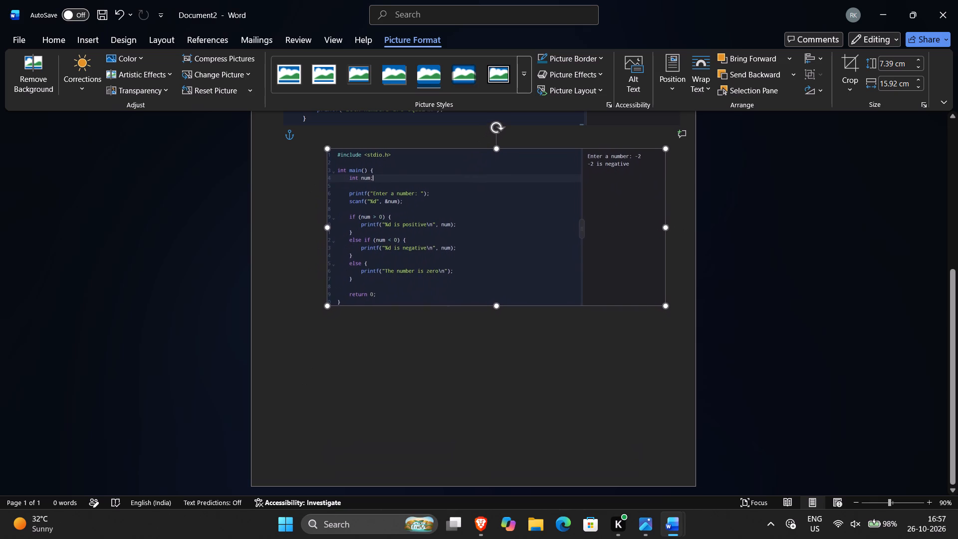
drag(497, 164, 512, 154)
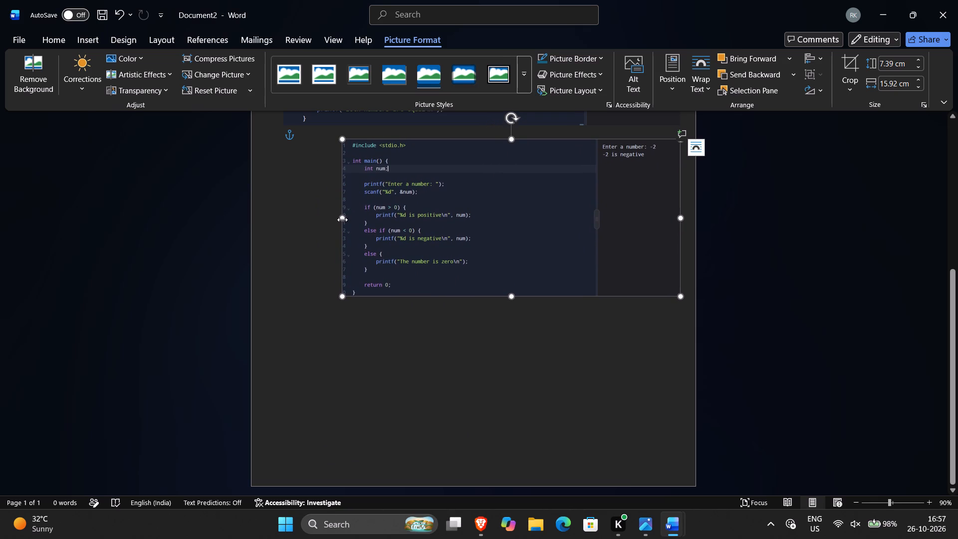
Widen the positive/negative check screenshot leftward to about 18.7 cm, matching the width of the picture above and keeping its height.
drag(341, 216, 278, 207)
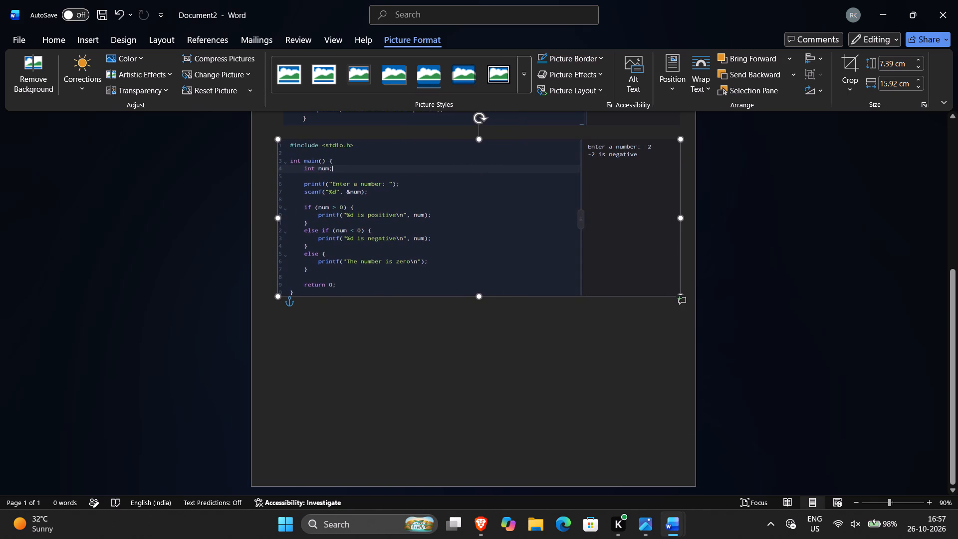
drag(278, 207, 284, 208)
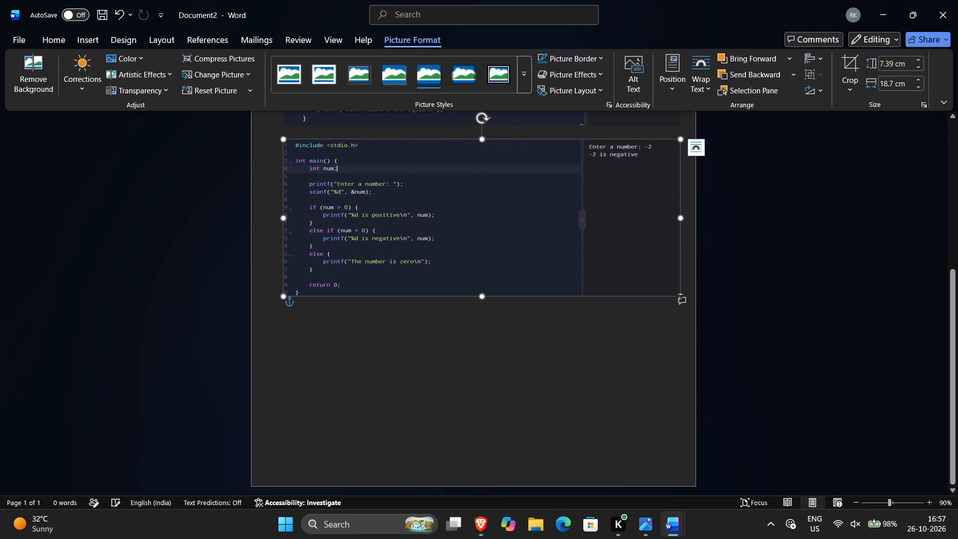
click(406, 305)
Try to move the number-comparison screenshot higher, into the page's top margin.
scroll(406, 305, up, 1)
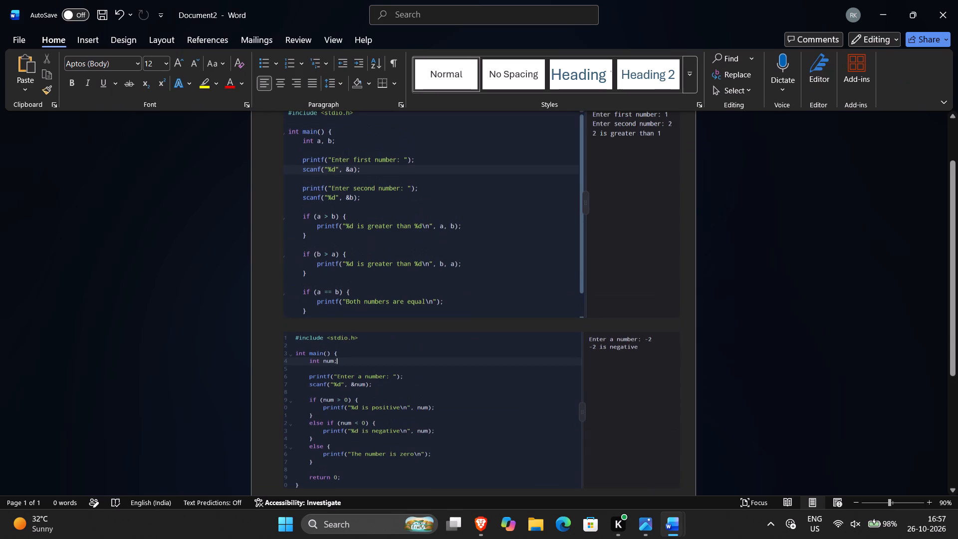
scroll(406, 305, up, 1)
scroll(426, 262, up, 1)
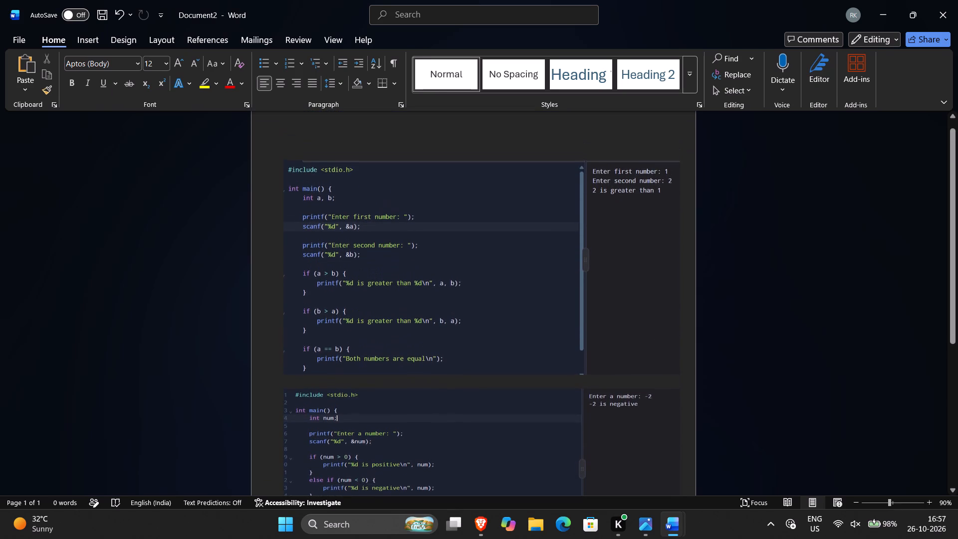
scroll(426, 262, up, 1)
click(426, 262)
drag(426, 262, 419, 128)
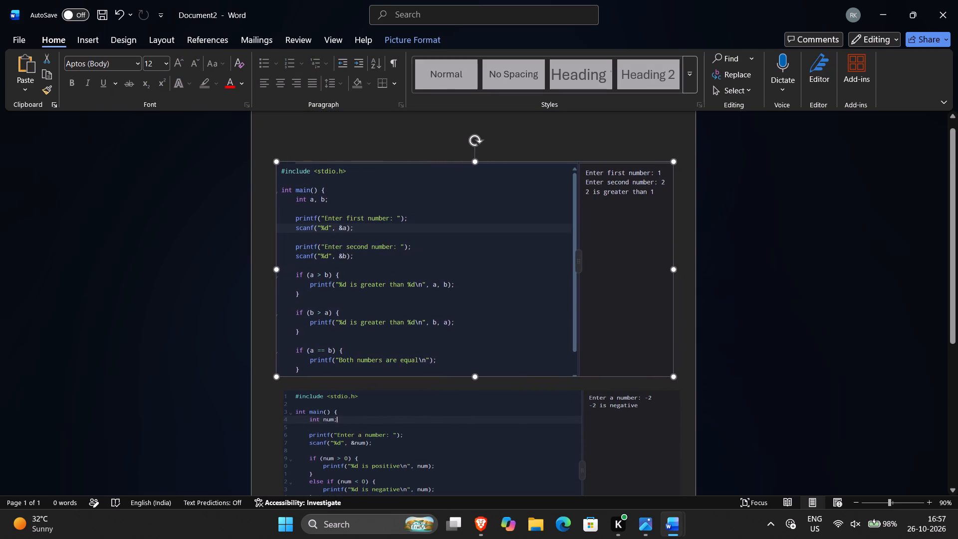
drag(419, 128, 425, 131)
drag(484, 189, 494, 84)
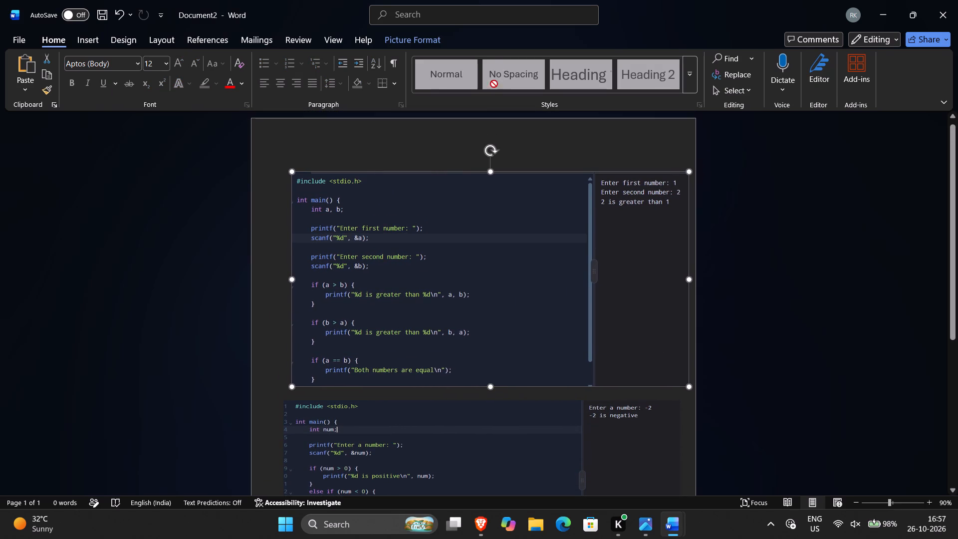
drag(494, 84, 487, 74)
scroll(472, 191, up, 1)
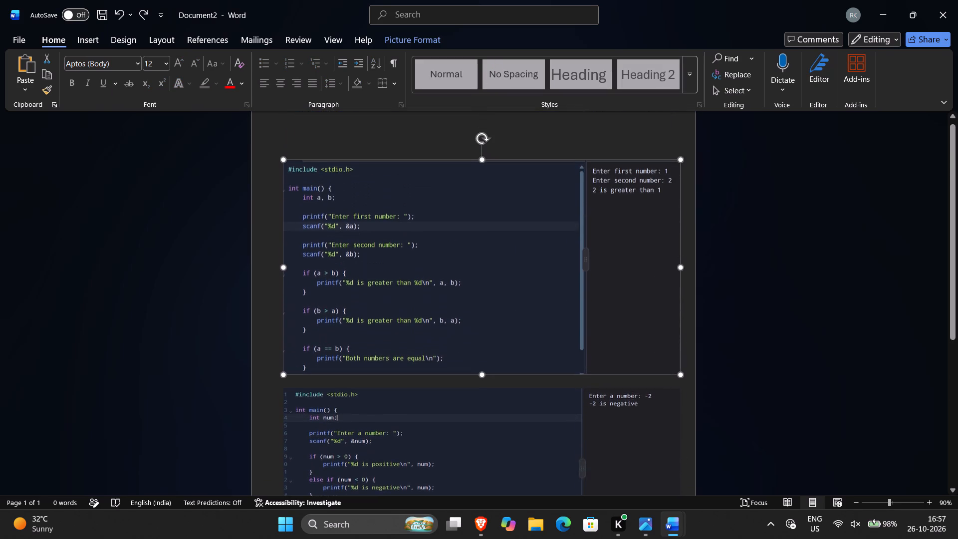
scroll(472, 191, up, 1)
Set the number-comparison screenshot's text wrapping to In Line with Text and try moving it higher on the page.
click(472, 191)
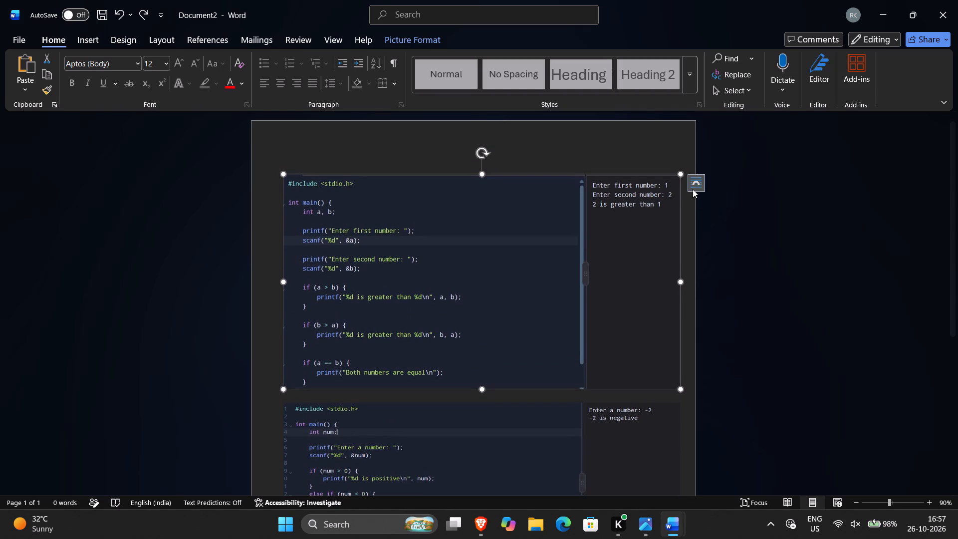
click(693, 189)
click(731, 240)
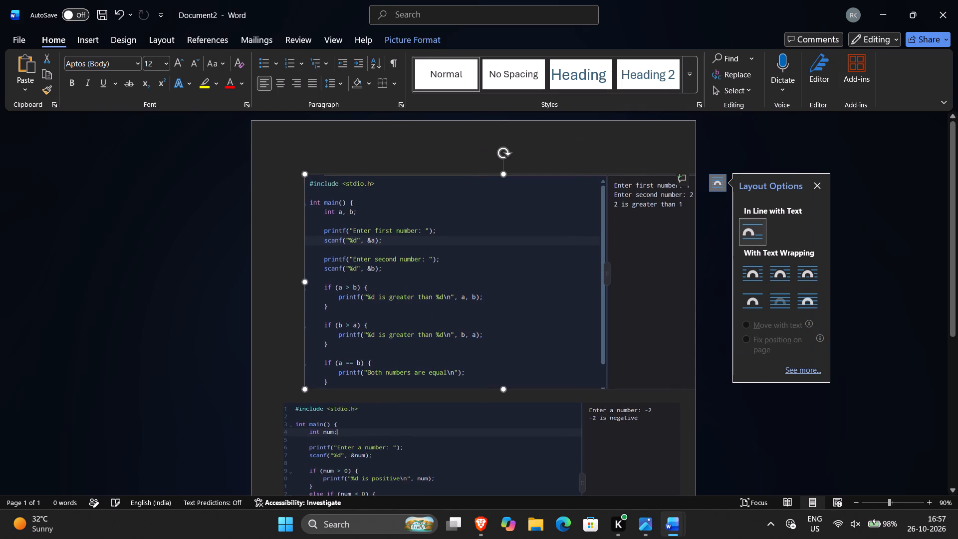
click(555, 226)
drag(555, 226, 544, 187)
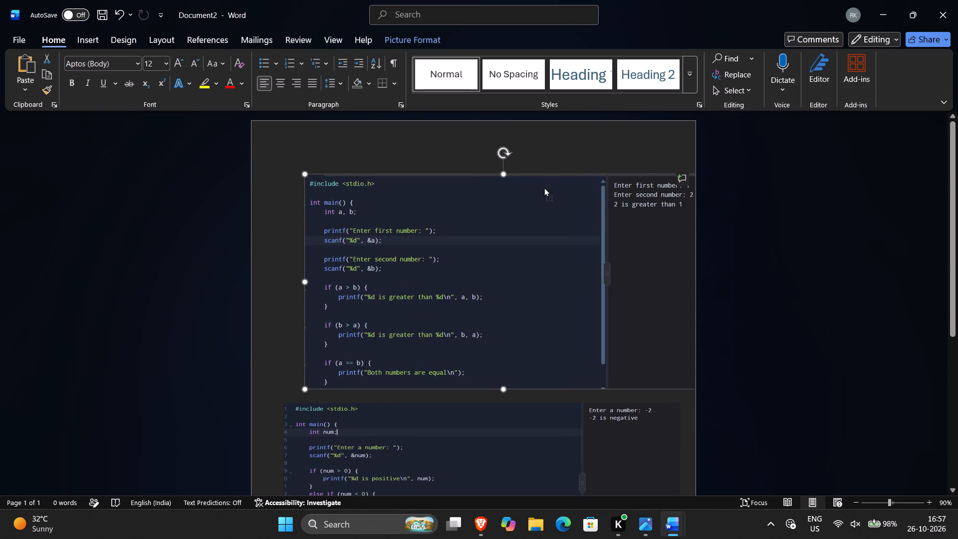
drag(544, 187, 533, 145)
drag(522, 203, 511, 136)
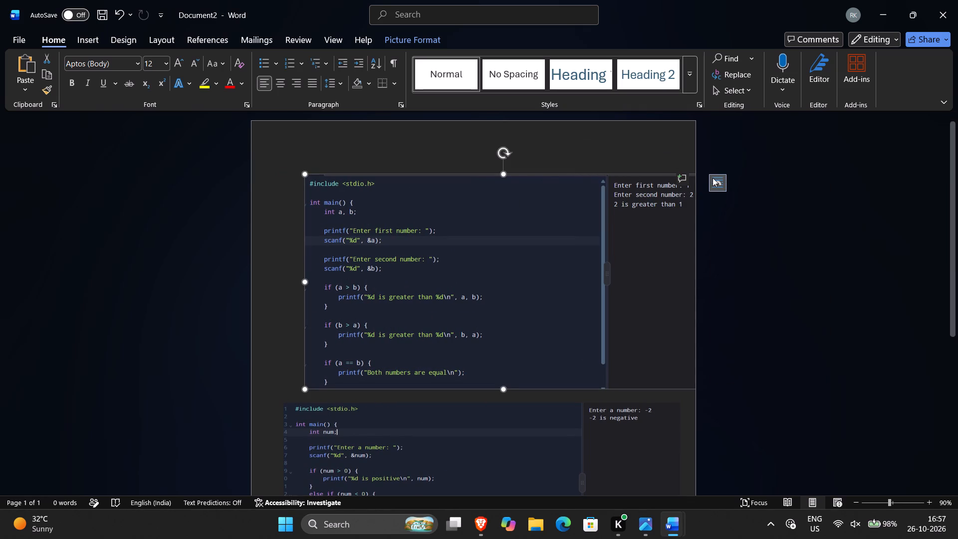
Set the number-comparison screenshot's text wrapping to Through and try moving it higher, lining its sides up with the picture below.
click(712, 176)
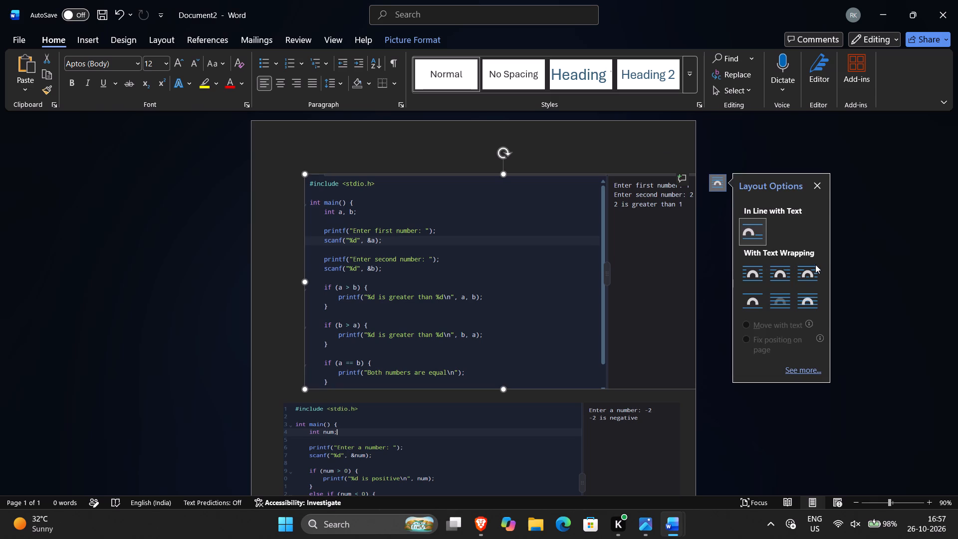
click(815, 265)
drag(545, 266, 538, 236)
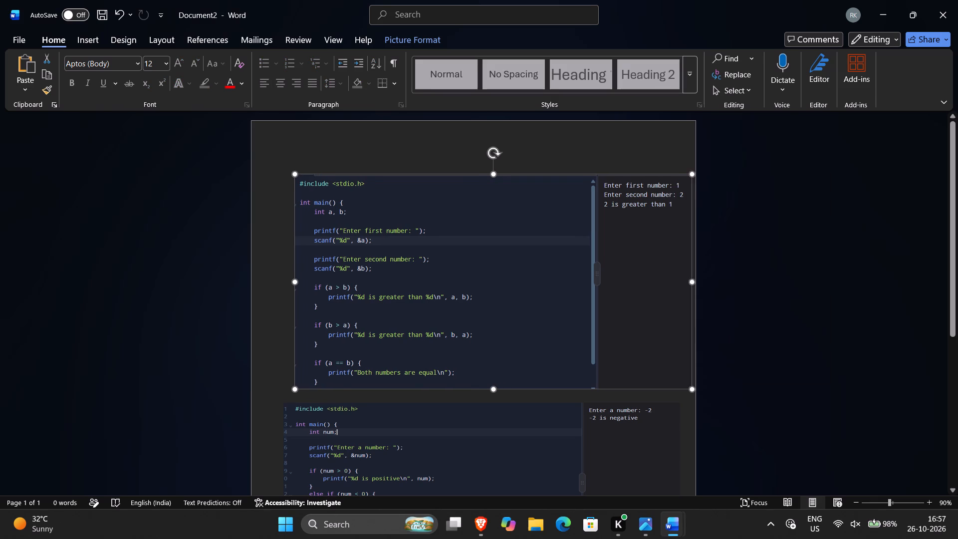
drag(538, 236, 527, 173)
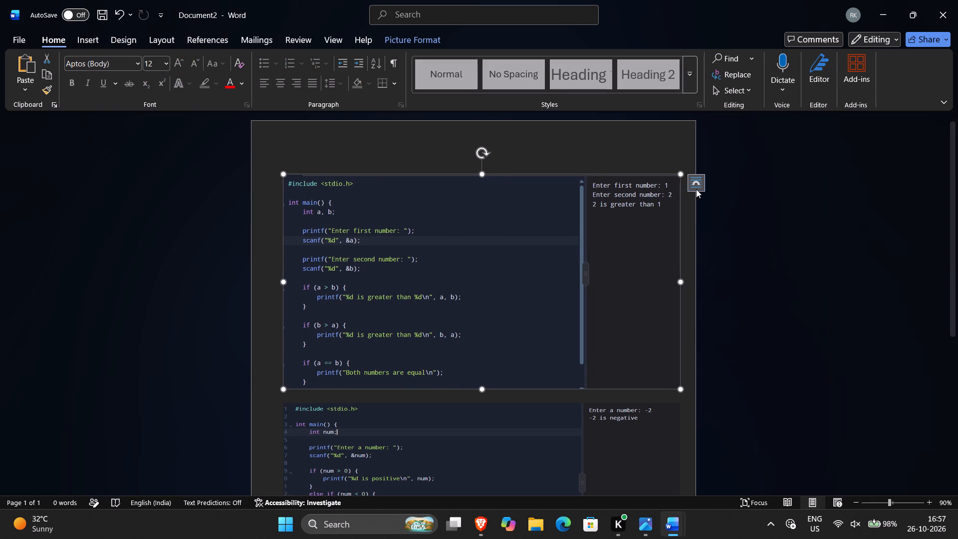
Fix the number-comparison screenshot's position on the page and move it up close to the page's top edge.
click(696, 189)
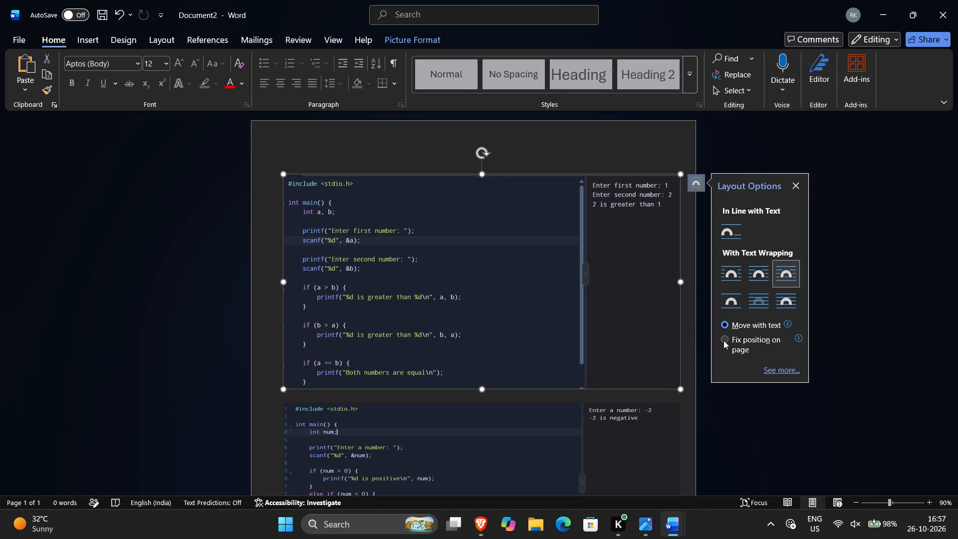
click(723, 340)
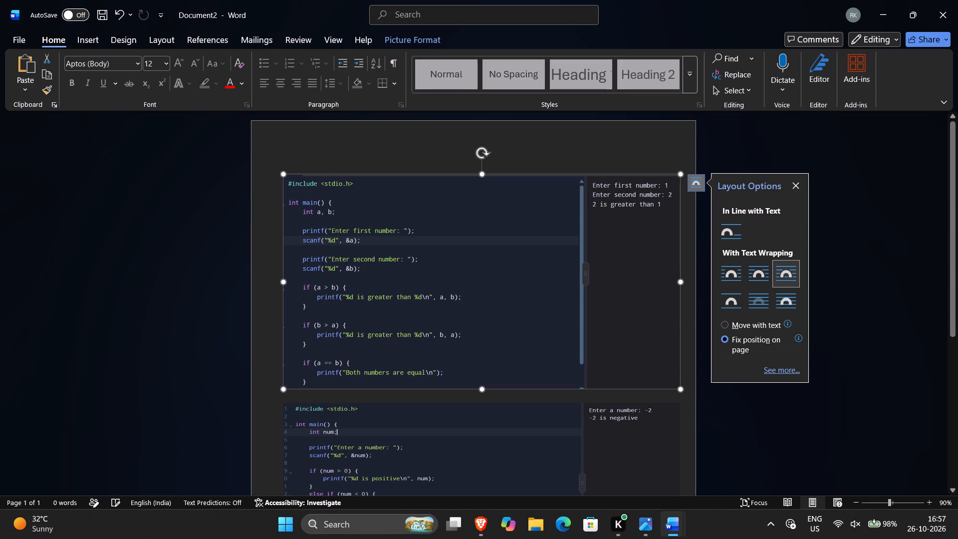
click(513, 280)
drag(513, 280, 493, 202)
drag(496, 249, 496, 210)
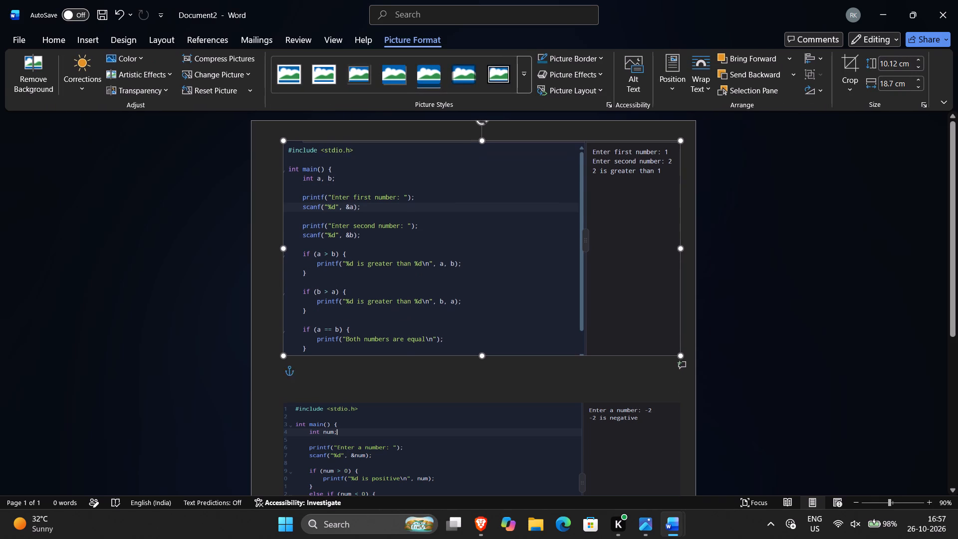
drag(496, 210, 495, 203)
scroll(479, 221, up, 1)
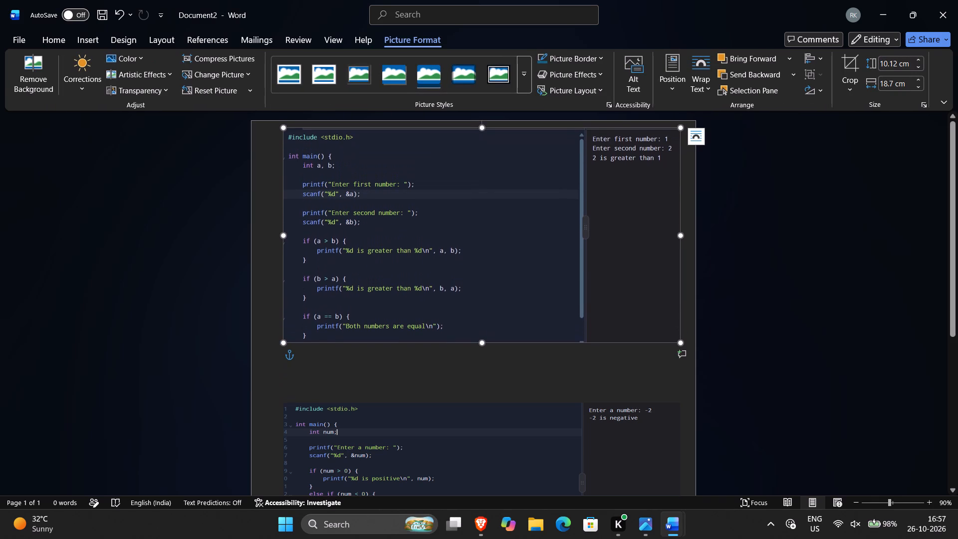
scroll(479, 221, up, 1)
Move the positive/negative check screenshot up, leaving a small gap below the number-comparison screenshot and keeping both side edges aligned.
click(444, 369)
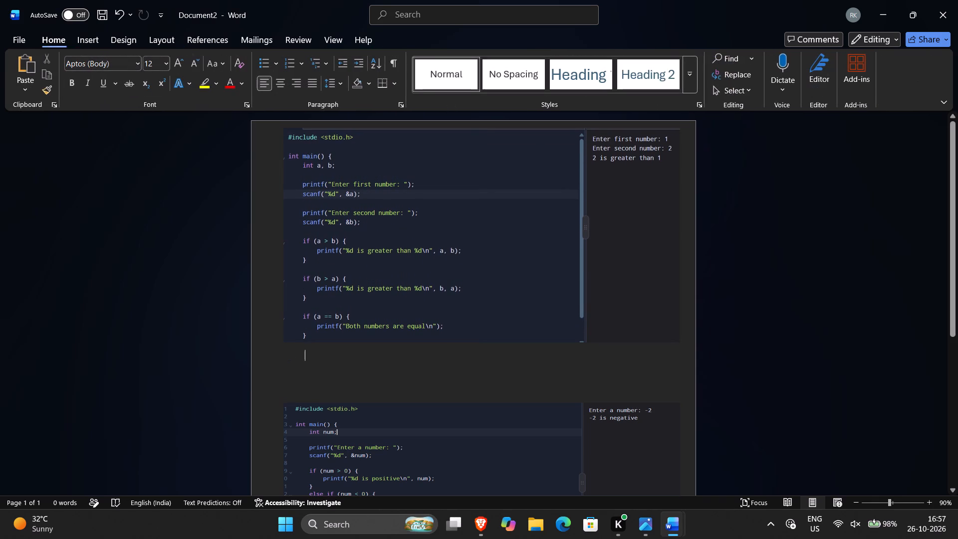
click(372, 450)
drag(372, 450, 373, 408)
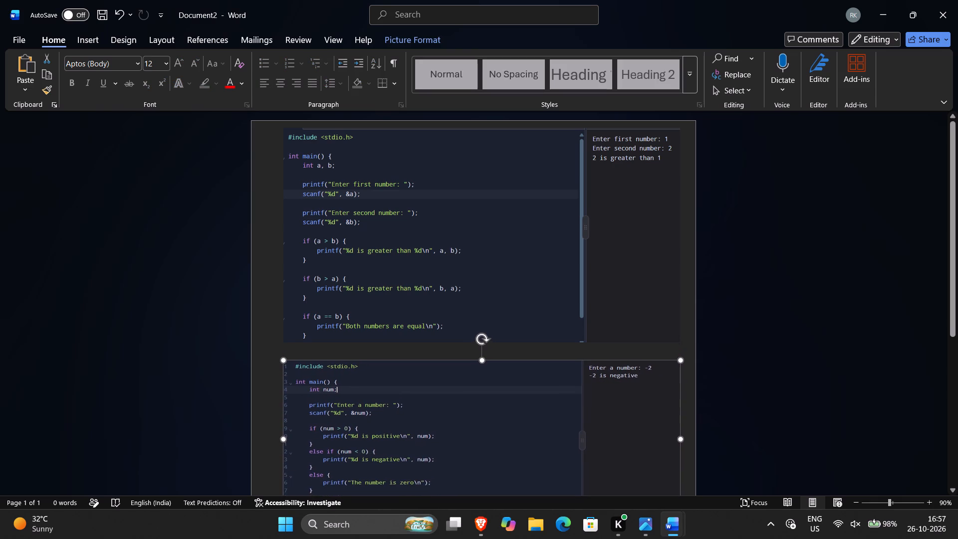
drag(373, 408, 376, 408)
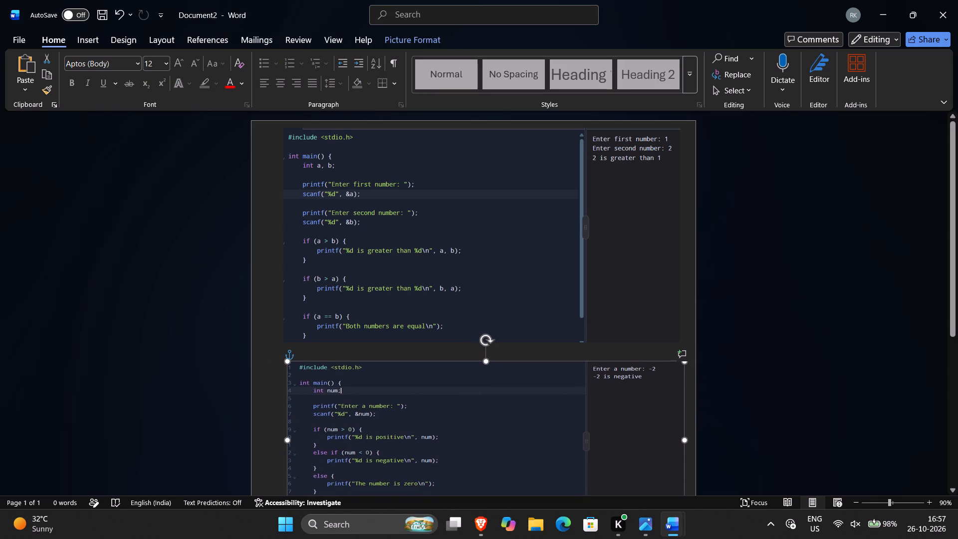
drag(376, 408, 373, 408)
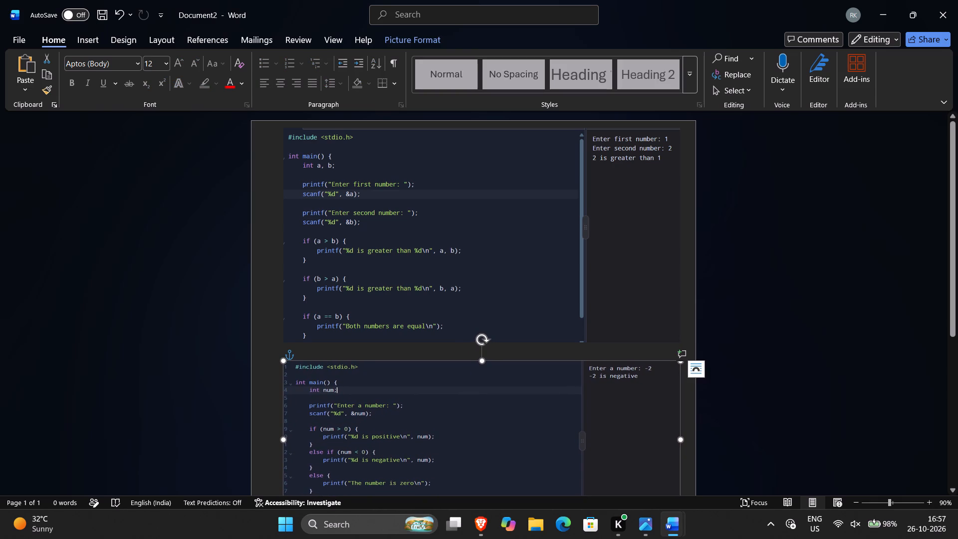
click(266, 328)
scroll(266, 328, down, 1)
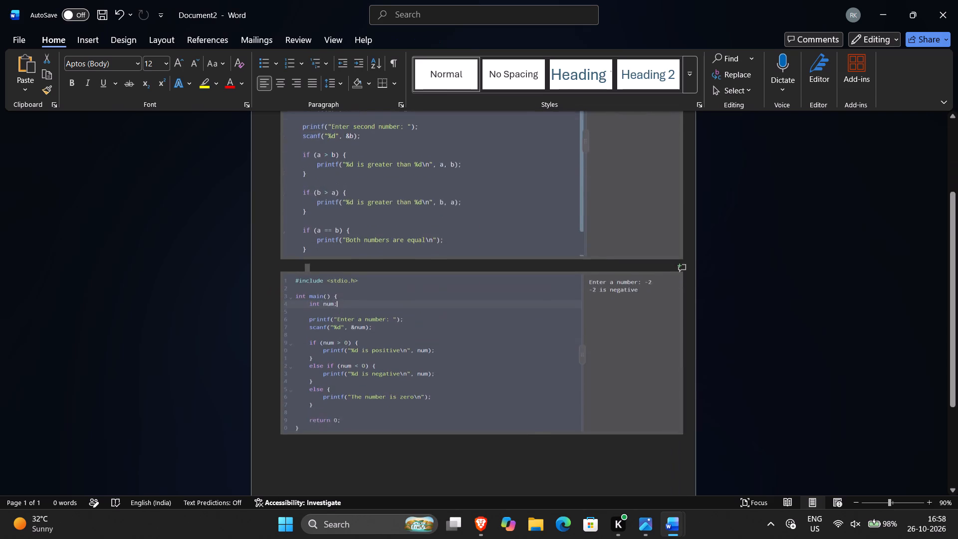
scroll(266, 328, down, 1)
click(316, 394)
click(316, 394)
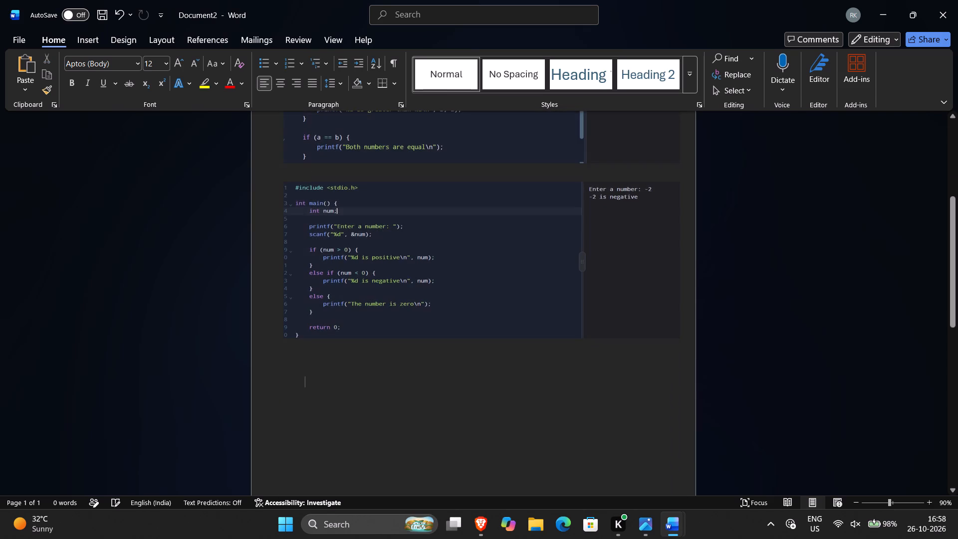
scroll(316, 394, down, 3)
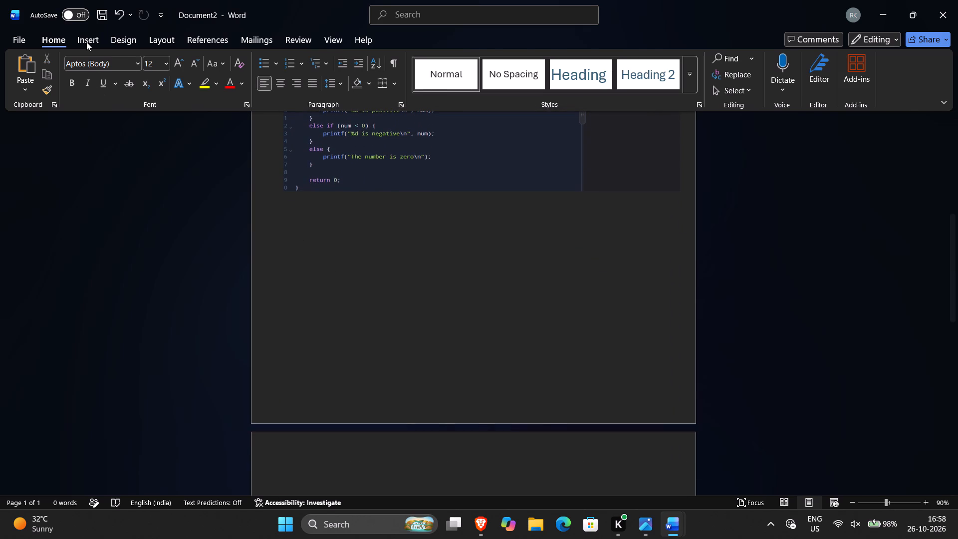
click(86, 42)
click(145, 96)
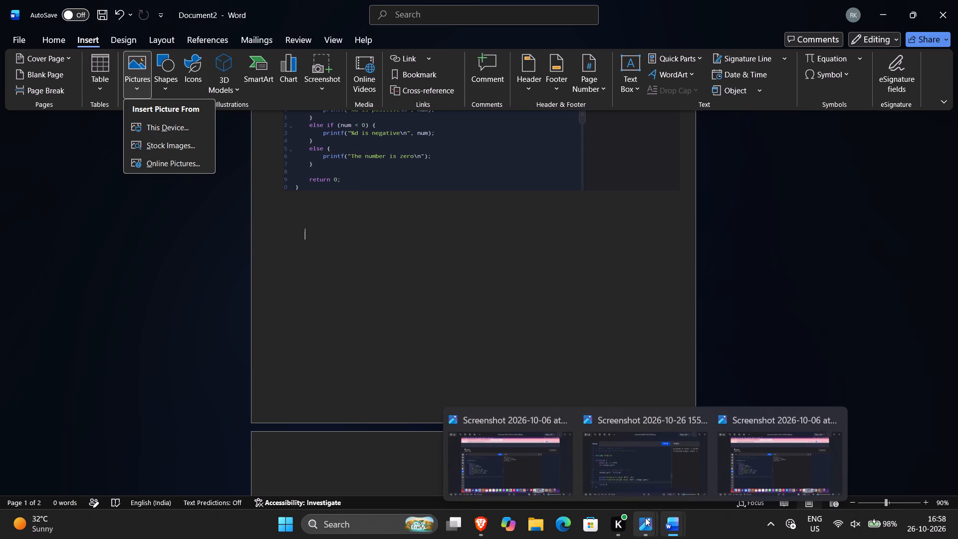
Close the three open Photos windows showing the variable-types and PI-truncation program screenshots.
click(538, 451)
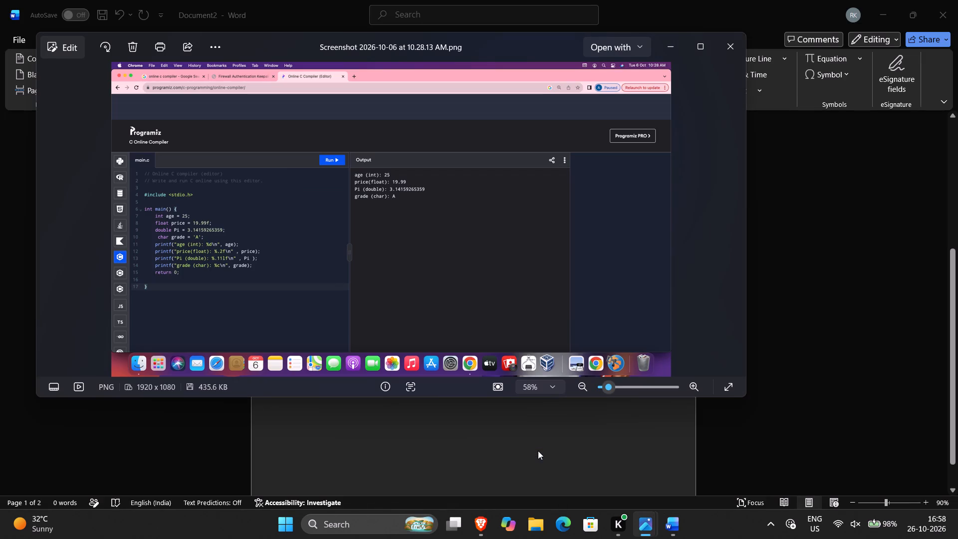
click(729, 42)
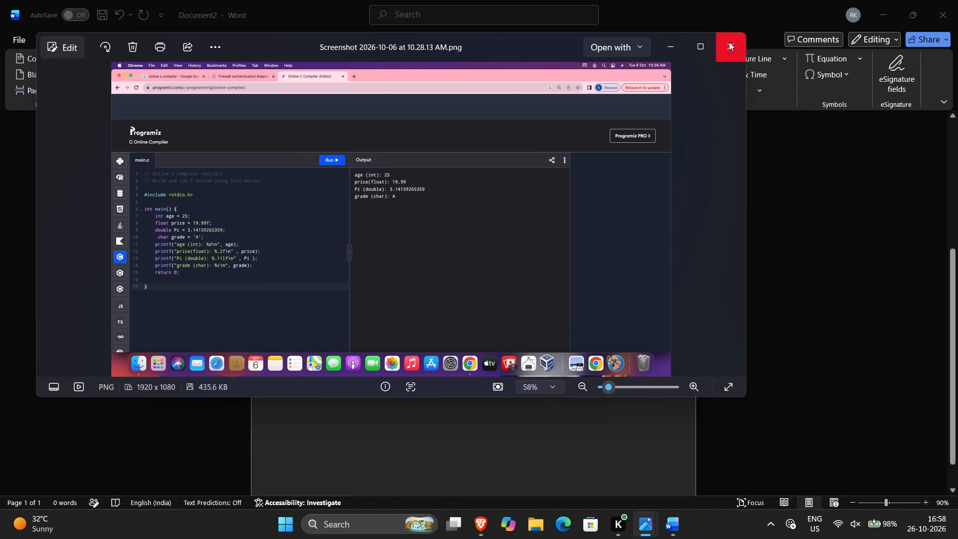
click(566, 474)
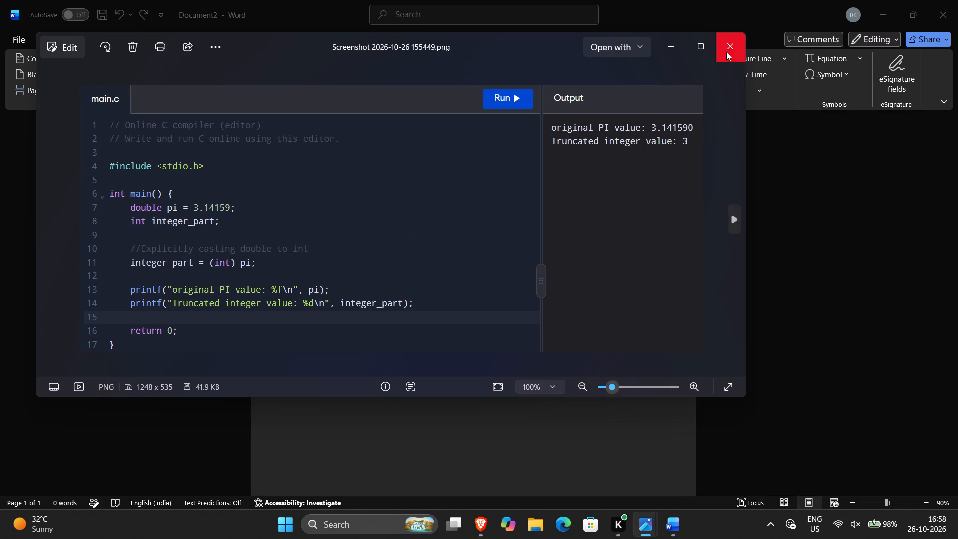
click(729, 43)
click(644, 526)
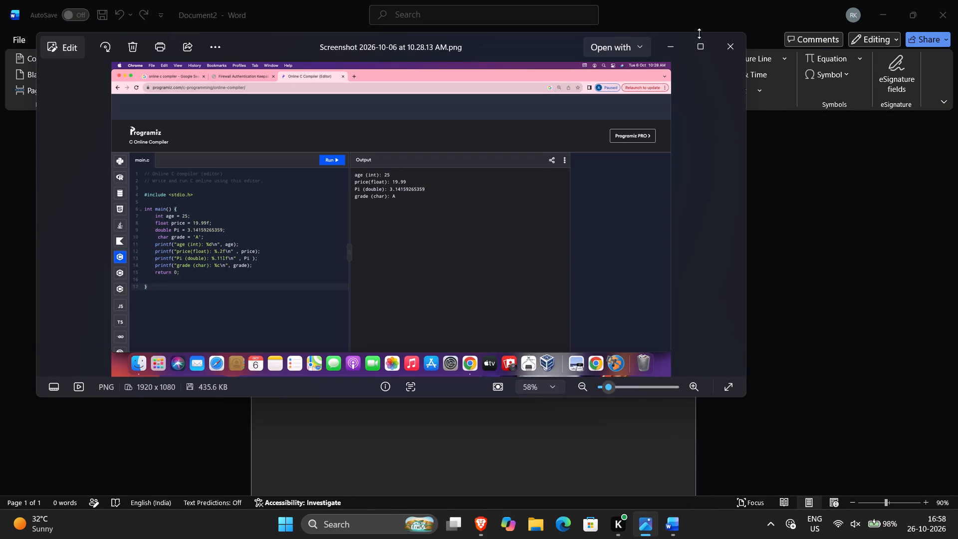
click(730, 44)
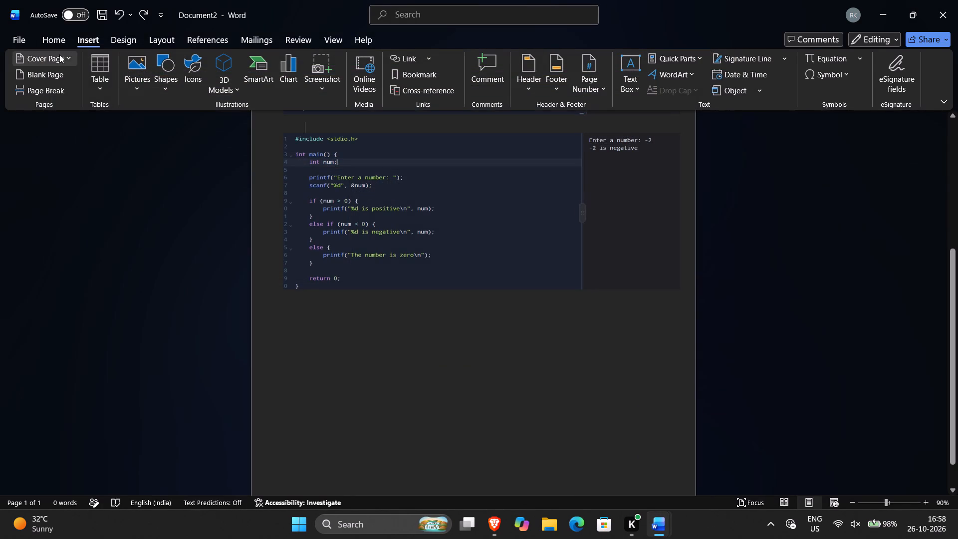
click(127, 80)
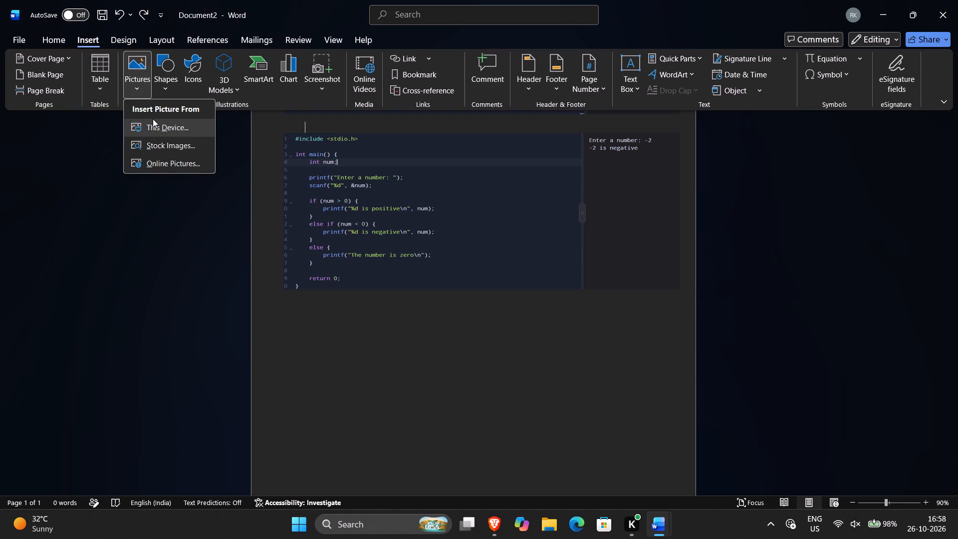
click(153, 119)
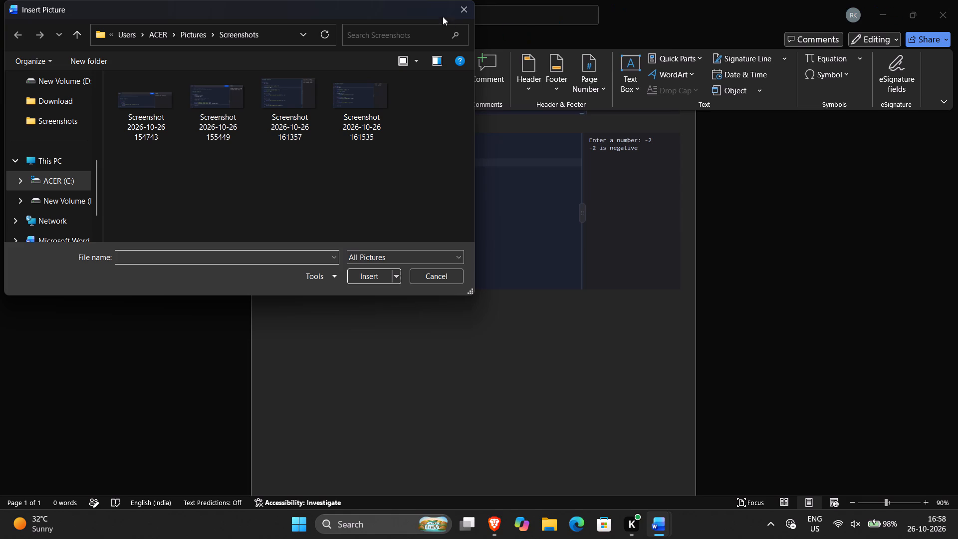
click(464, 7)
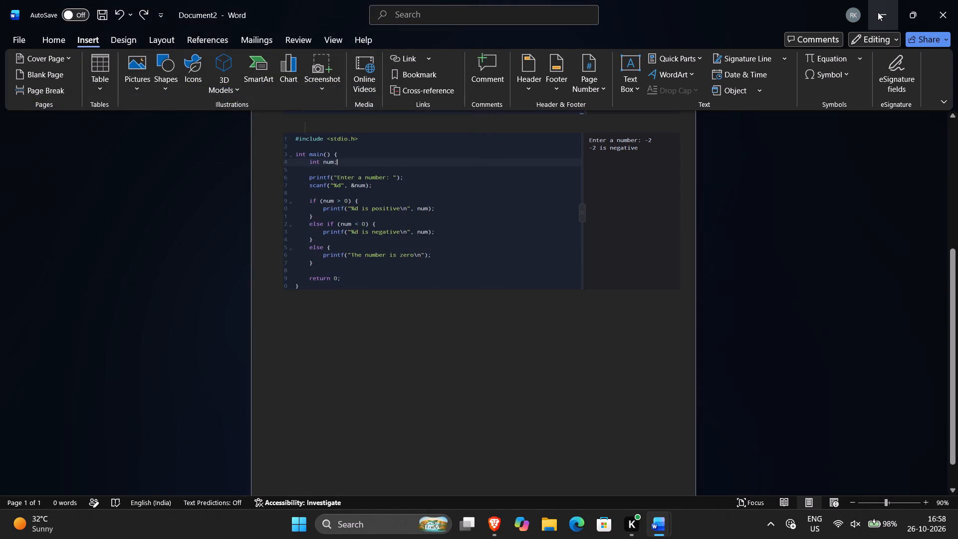
Minimize Document2 and close Document1, the type-casting screenshots document, without saving its changes.
click(878, 12)
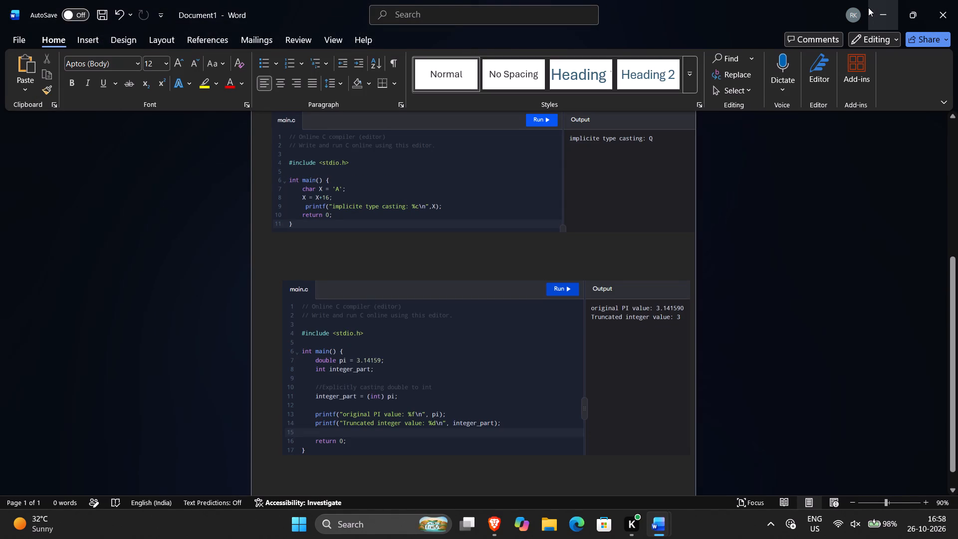
scroll(510, 276, up, 5)
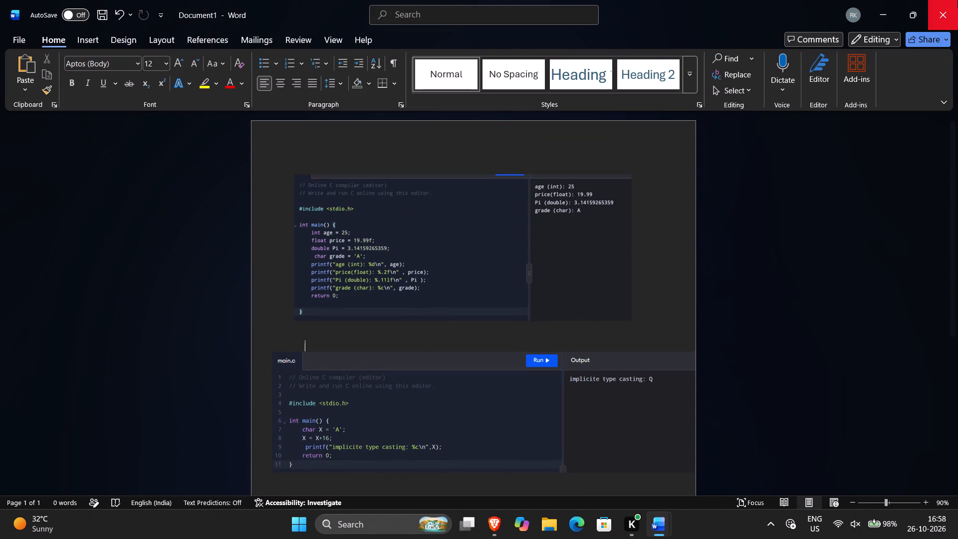
click(957, 0)
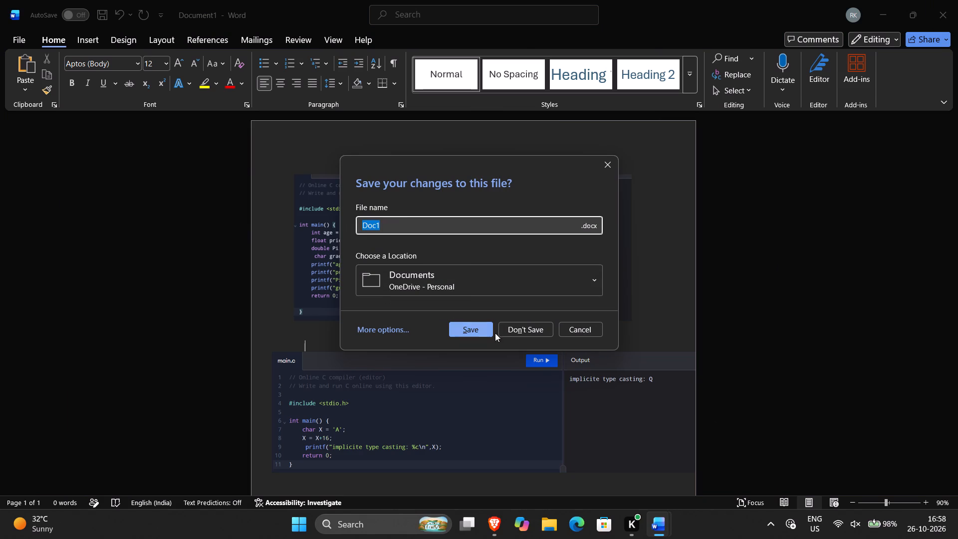
click(518, 336)
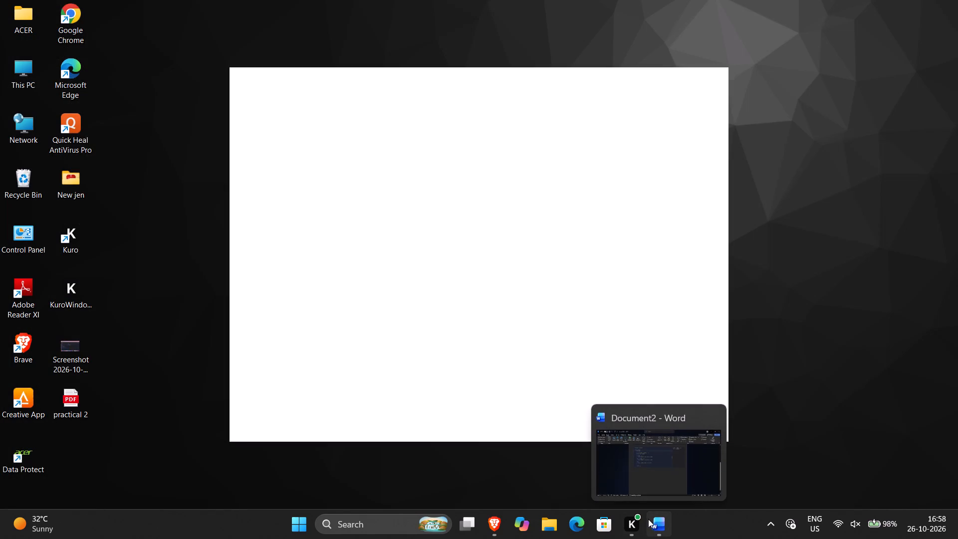
In File Explorer, open the Screenshots folder inside Pictures, delete all four C program screenshots and close the image viewer.
double_click(26, 69)
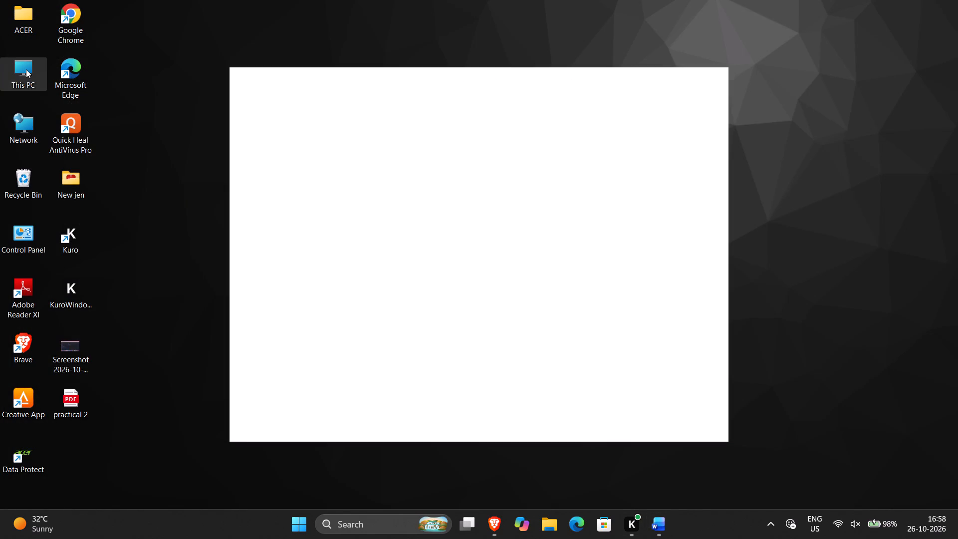
double_click(165, 129)
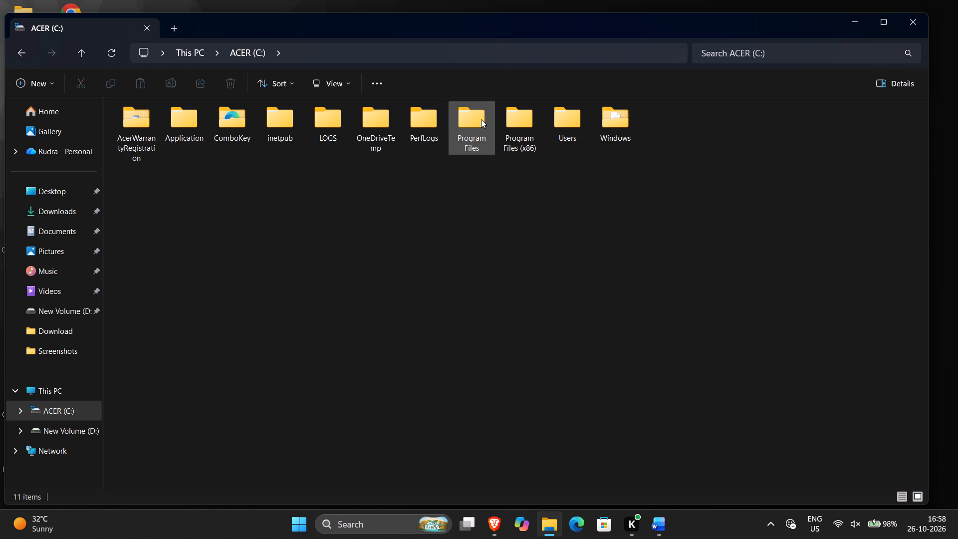
click(14, 56)
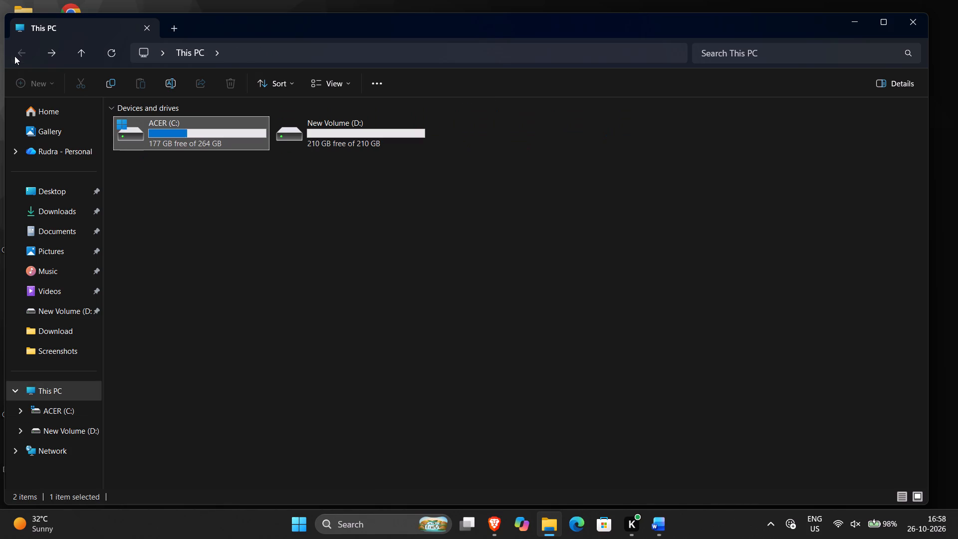
click(53, 242)
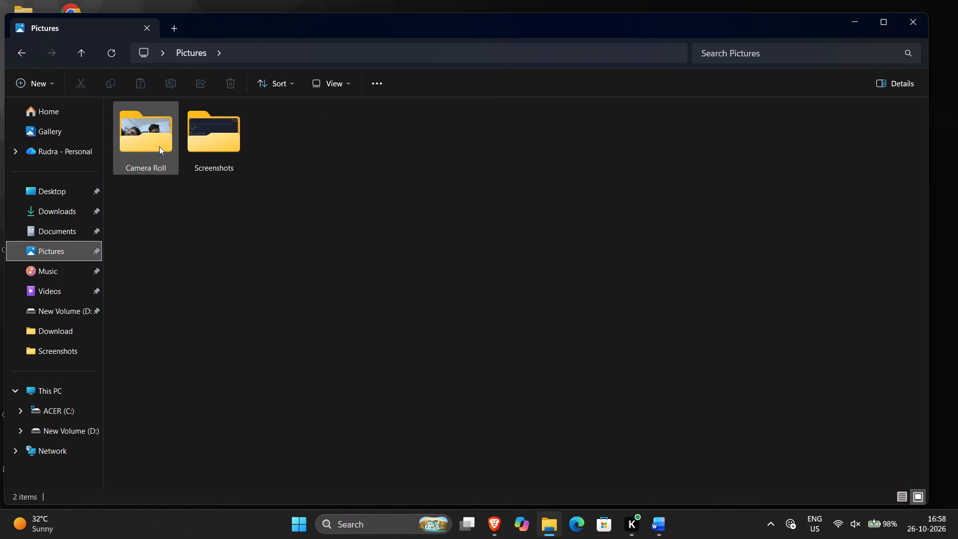
double_click(210, 150)
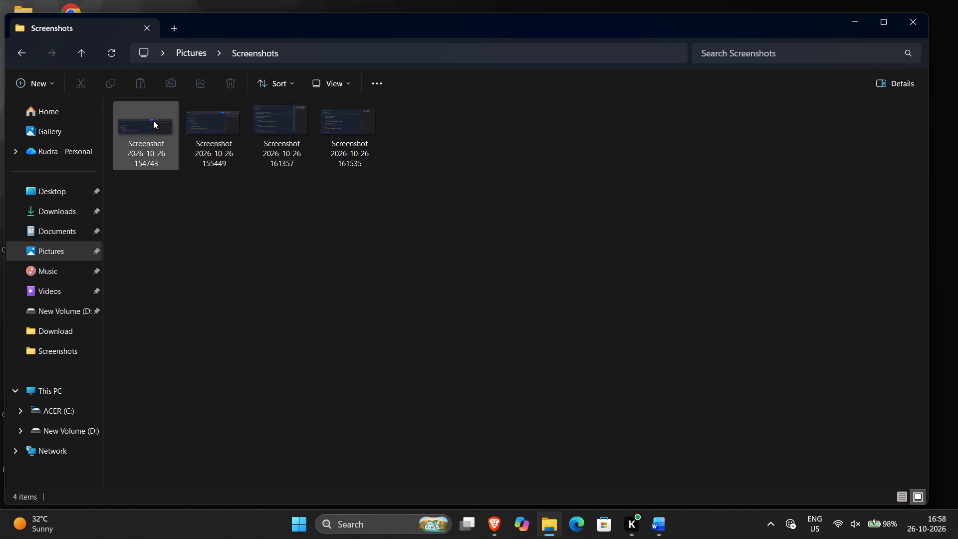
double_click(153, 120)
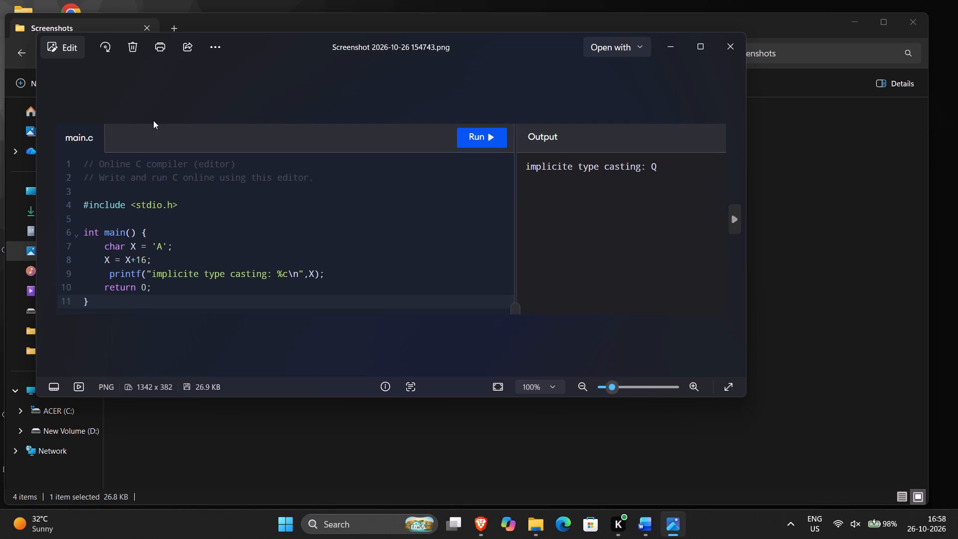
key(Delete)
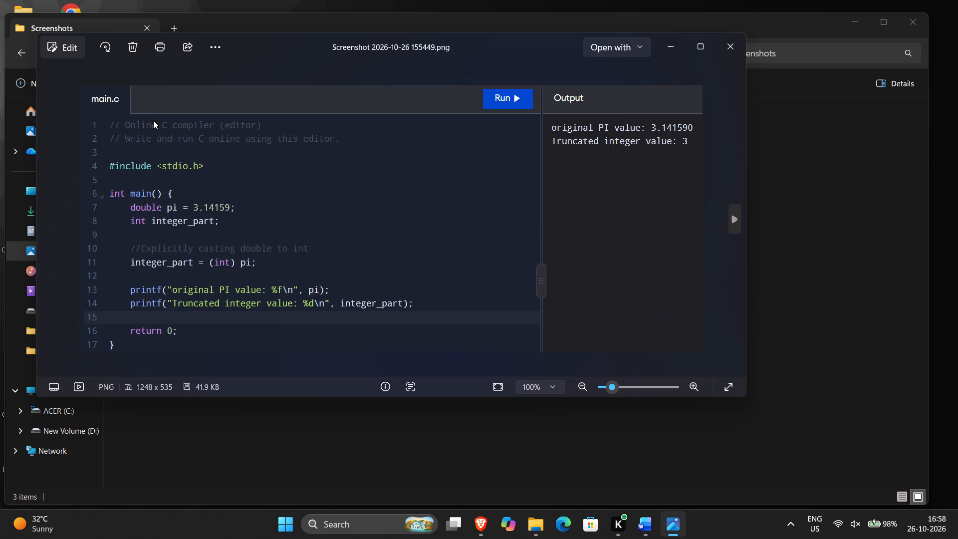
key(Delete)
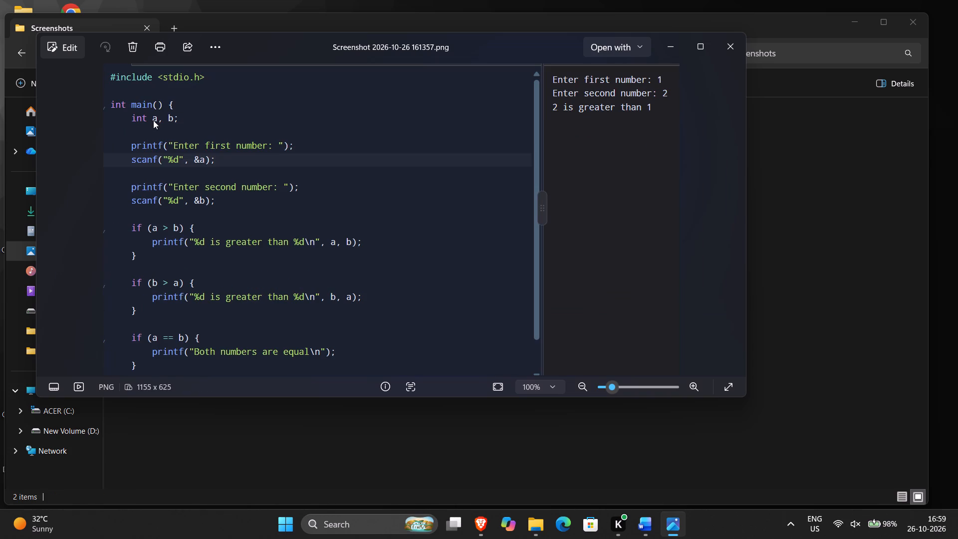
key(Delete)
key(Delete)
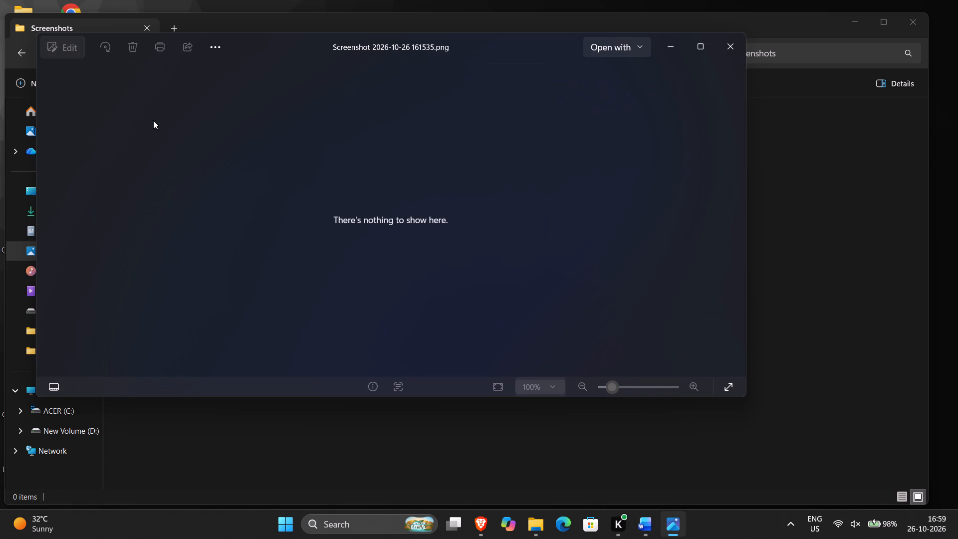
click(725, 42)
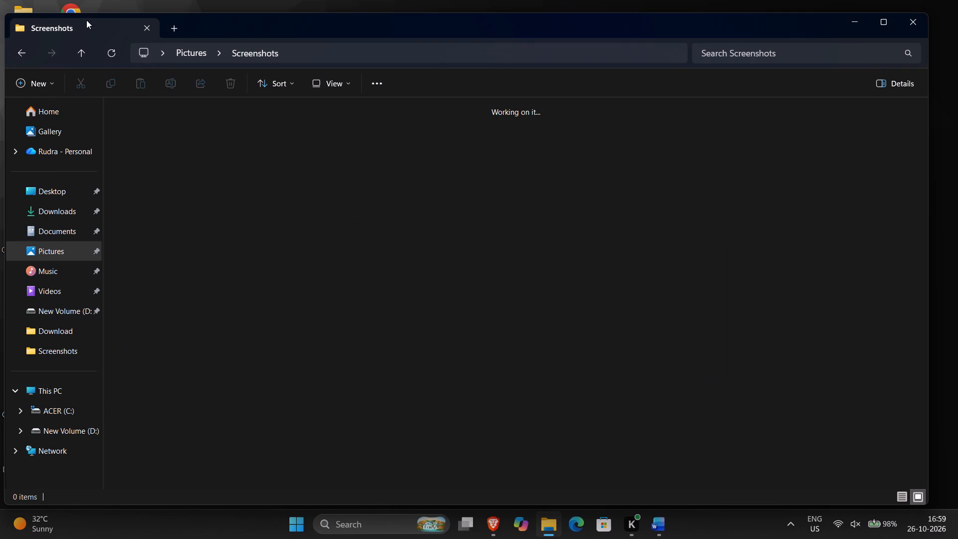
Look through the Gallery and Home views in File Explorer, and open the Desktop folder.
click(23, 59)
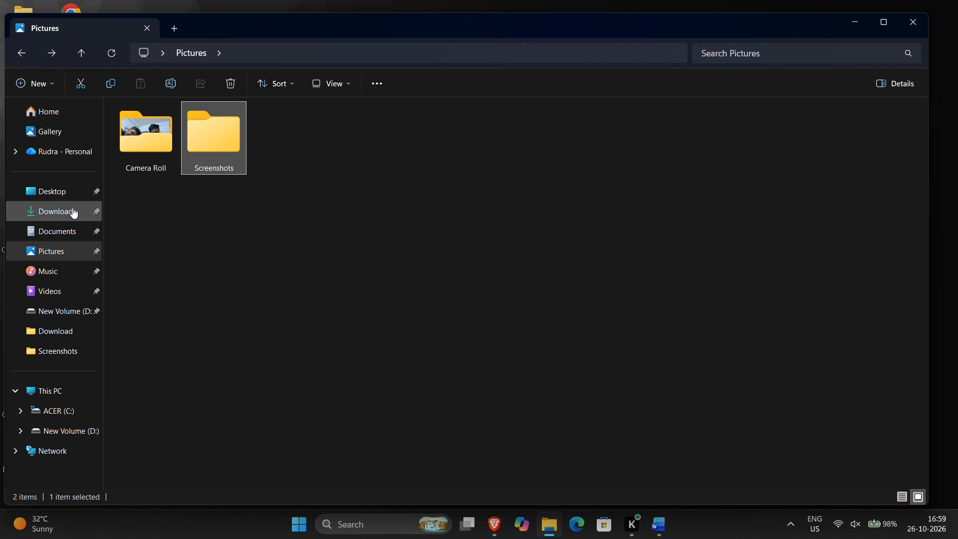
click(57, 132)
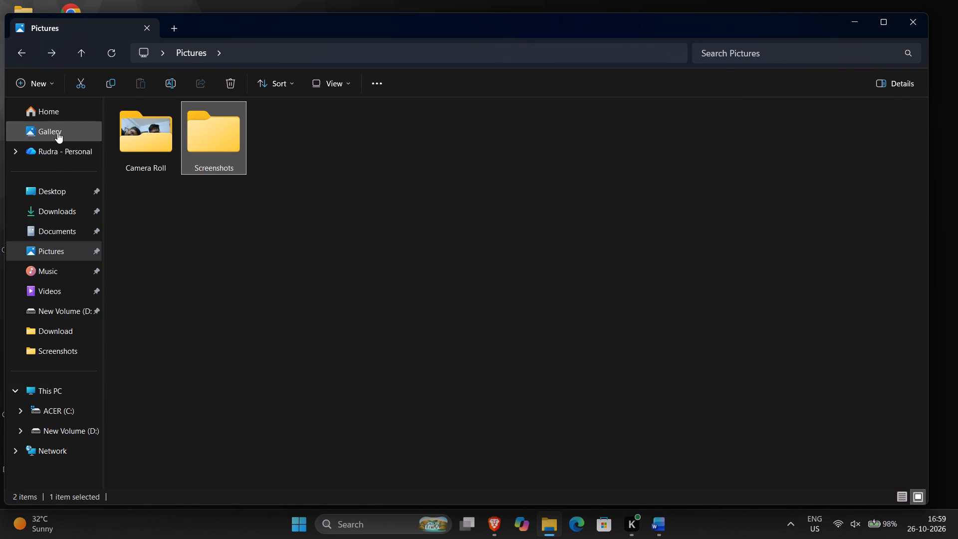
scroll(27, 108, up, 1)
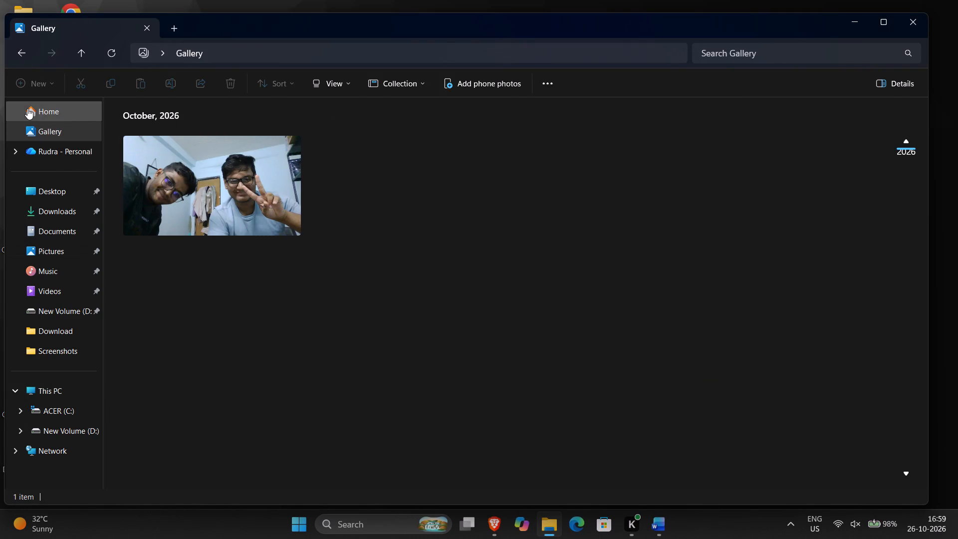
scroll(27, 108, up, 1)
click(27, 108)
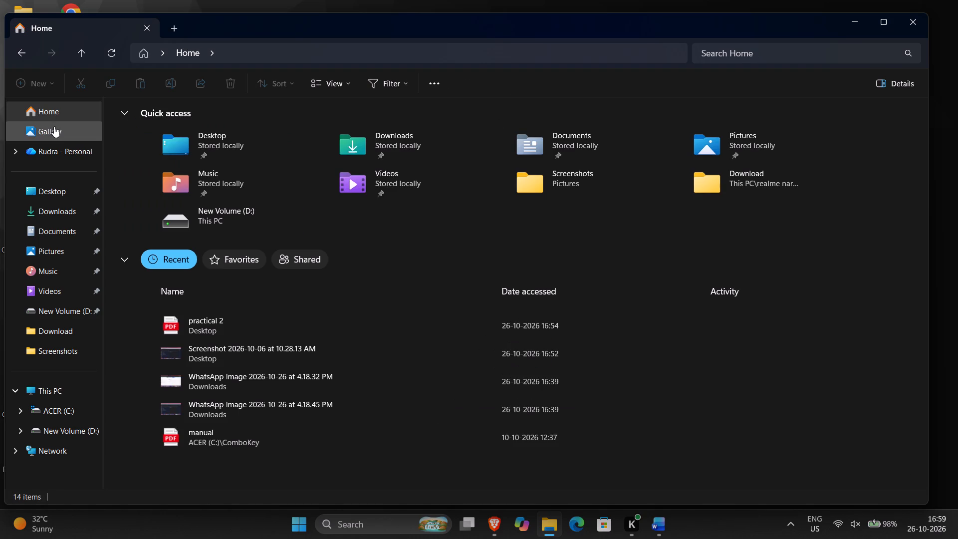
double_click(213, 137)
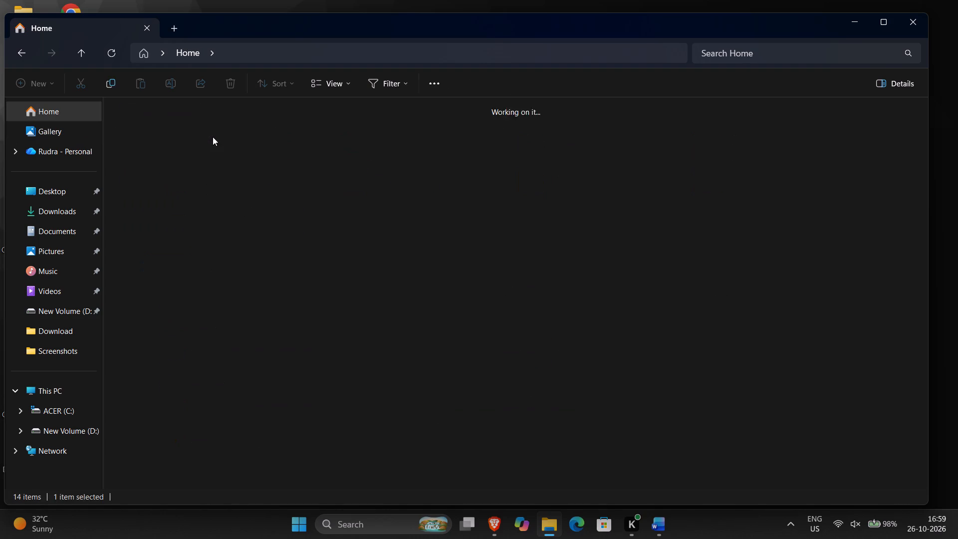
Open the 10.28.13 AM variable-types screenshot from the Desktop folder, delete it and close the image viewer.
double_click(400, 150)
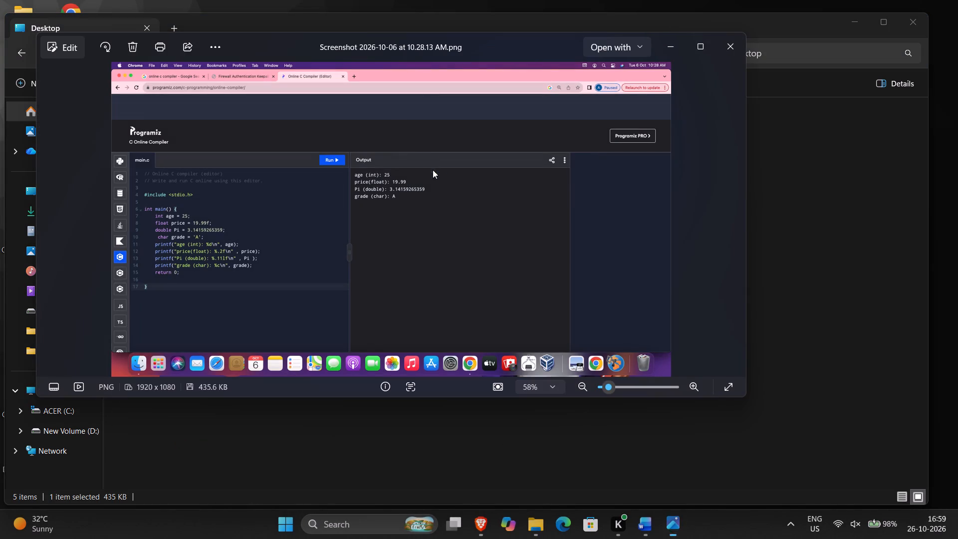
ctrl+scroll(435, 176, up, 5)
ctrl+scroll(435, 176, down, 4)
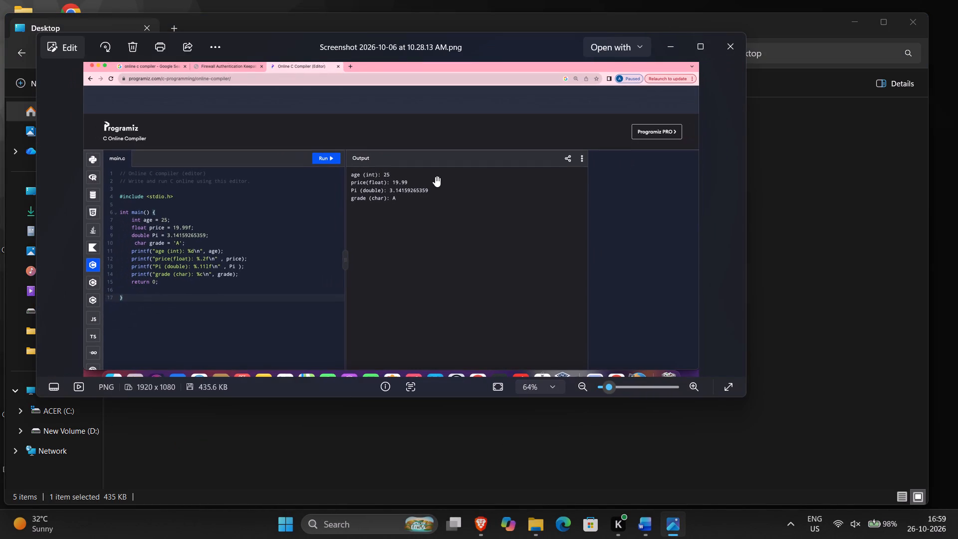
ctrl+scroll(435, 176, up, 1)
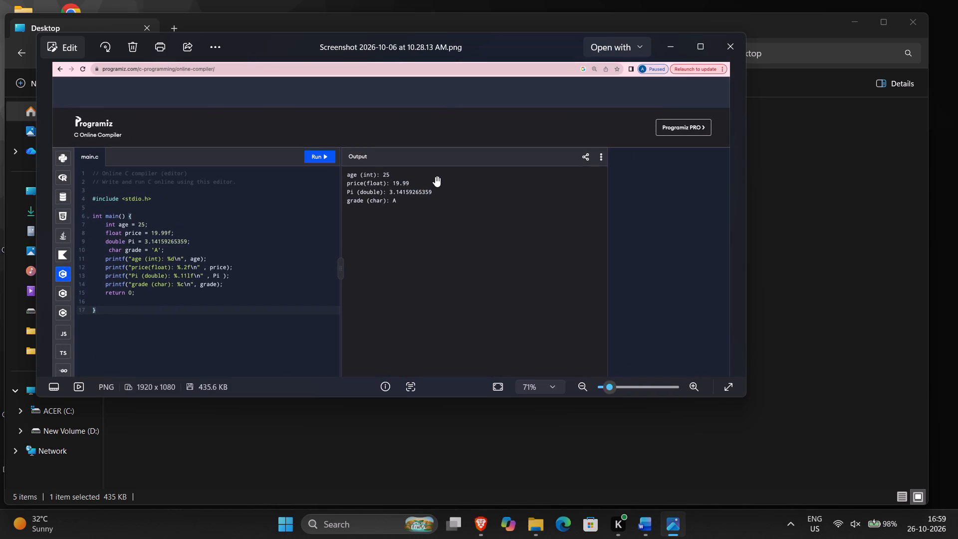
key(Delete)
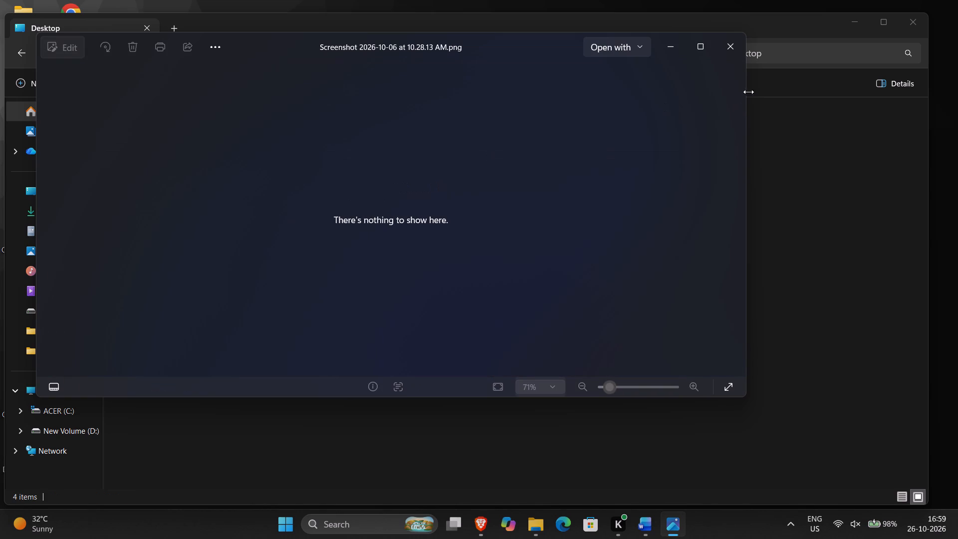
click(727, 43)
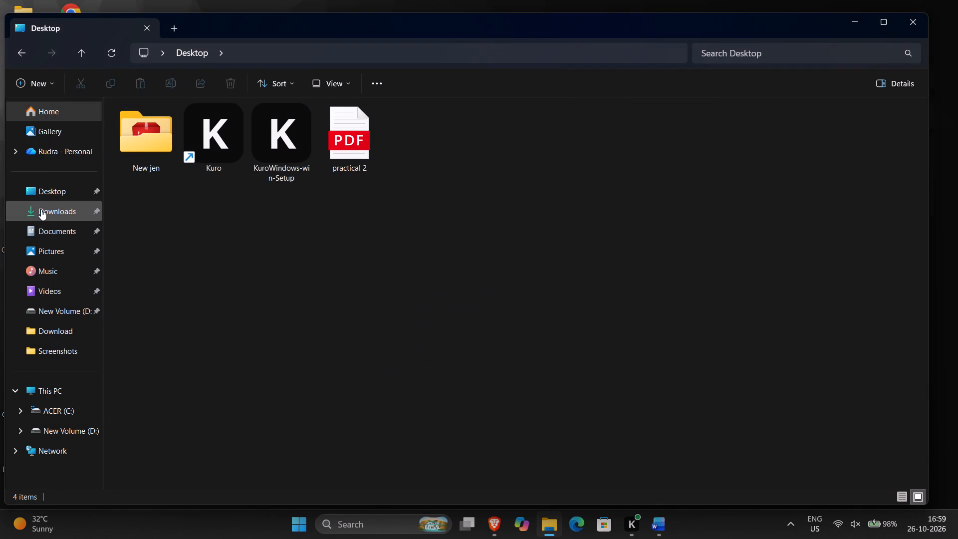
View both WhatsApp images in the Downloads folder, delete the 4.18.45 PM one and minimize the image viewer.
click(41, 209)
double_click(153, 137)
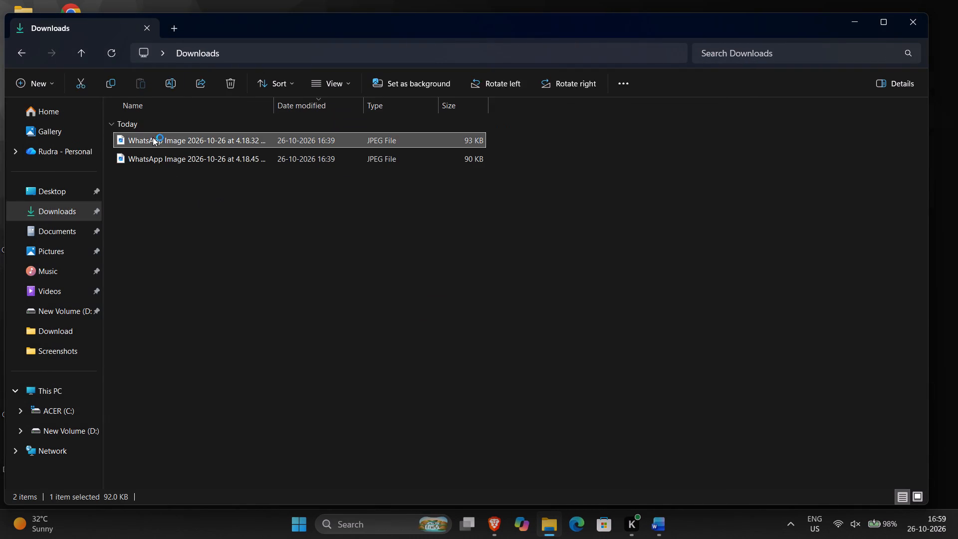
ctrl+scroll(203, 193, up, 5)
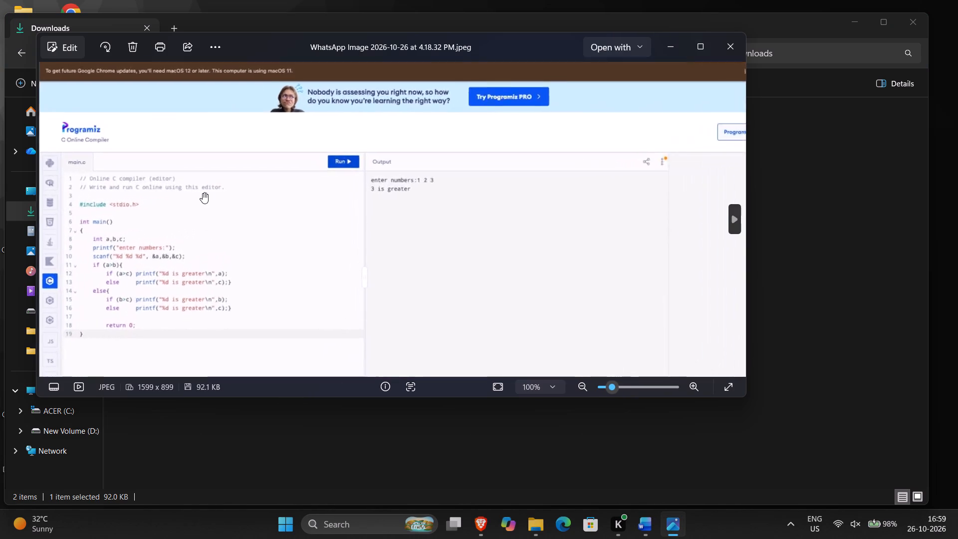
ctrl+scroll(203, 193, up, 2)
ctrl+scroll(203, 193, down, 10)
key(Right)
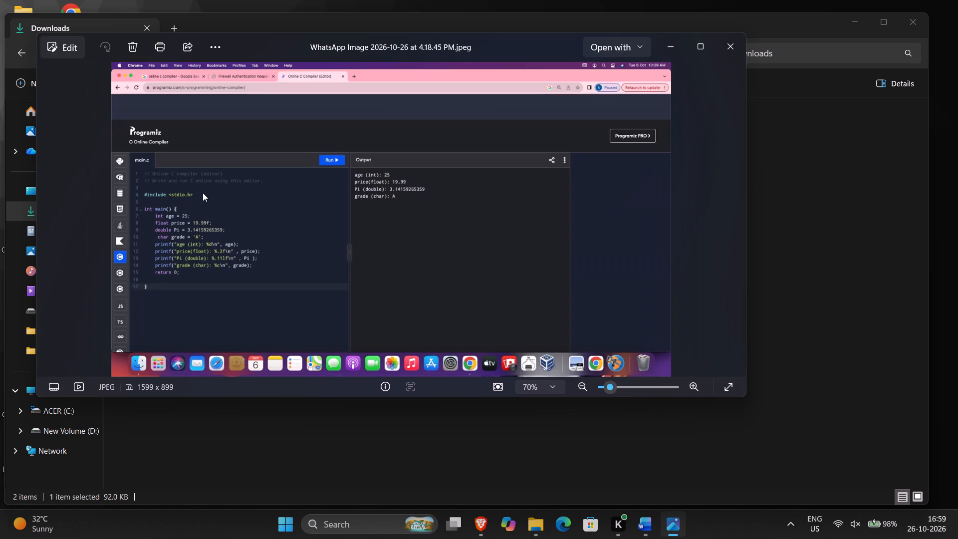
ctrl+scroll(203, 193, up, 7)
ctrl+scroll(203, 193, down, 7)
key(Delete)
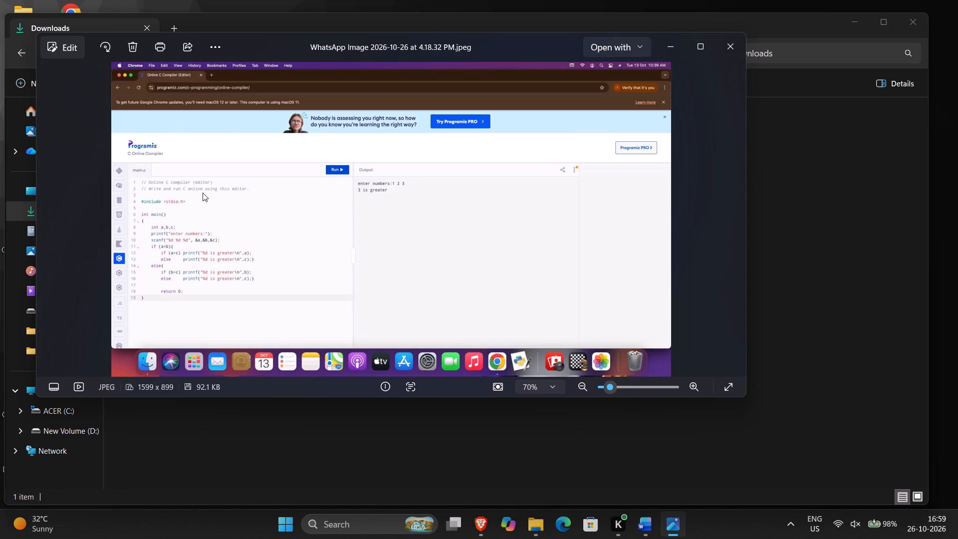
click(663, 39)
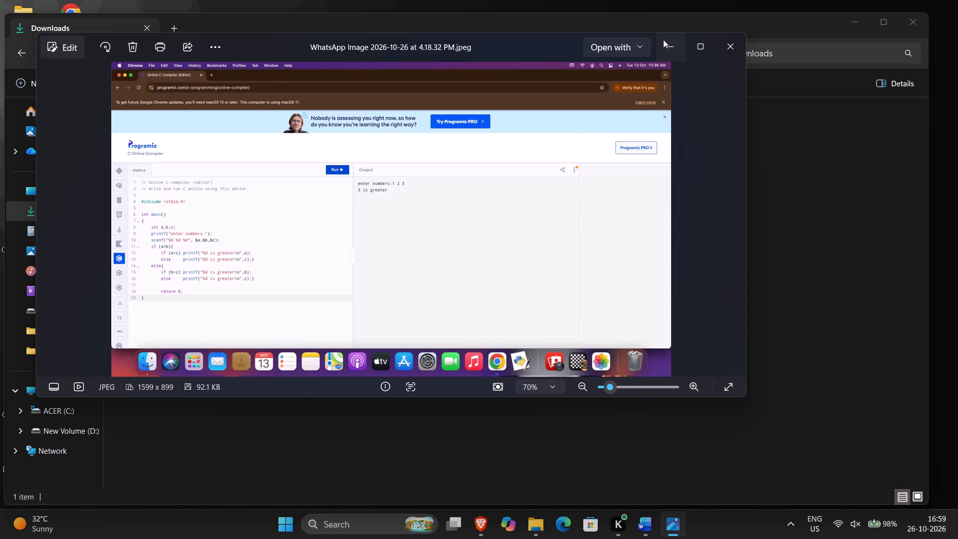
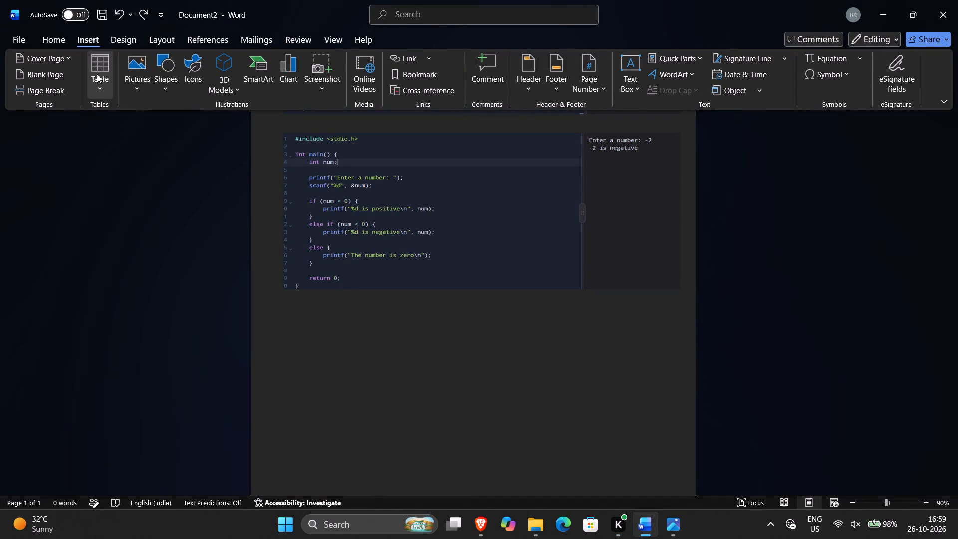
Insert the greatest-of-three-numbers program screenshot from the Downloads folder below the positive/negative number program picture.
click(135, 80)
click(153, 123)
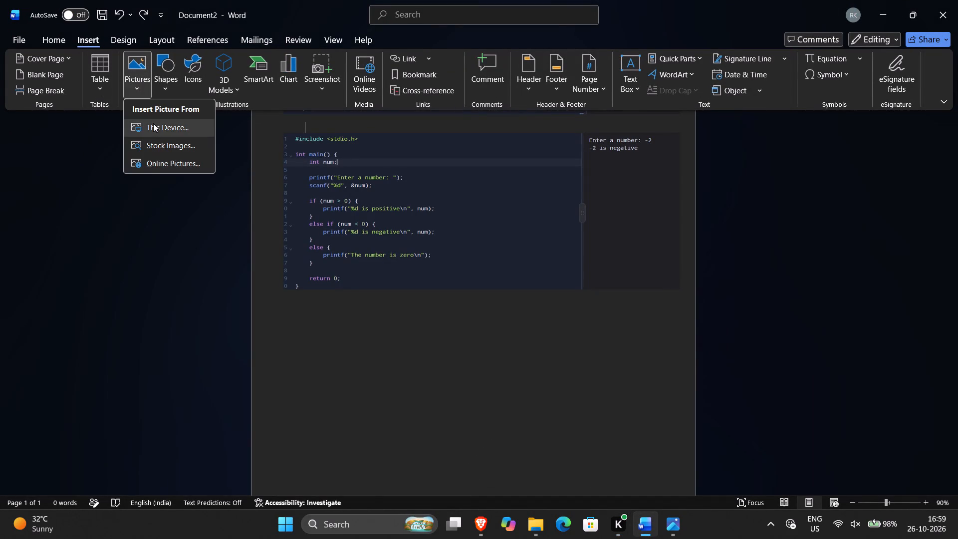
scroll(53, 152, up, 1)
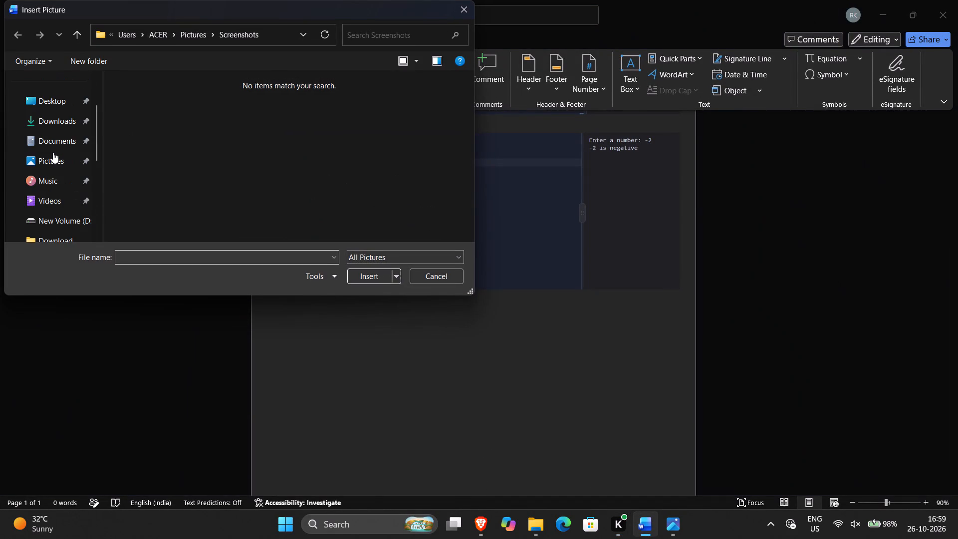
click(63, 121)
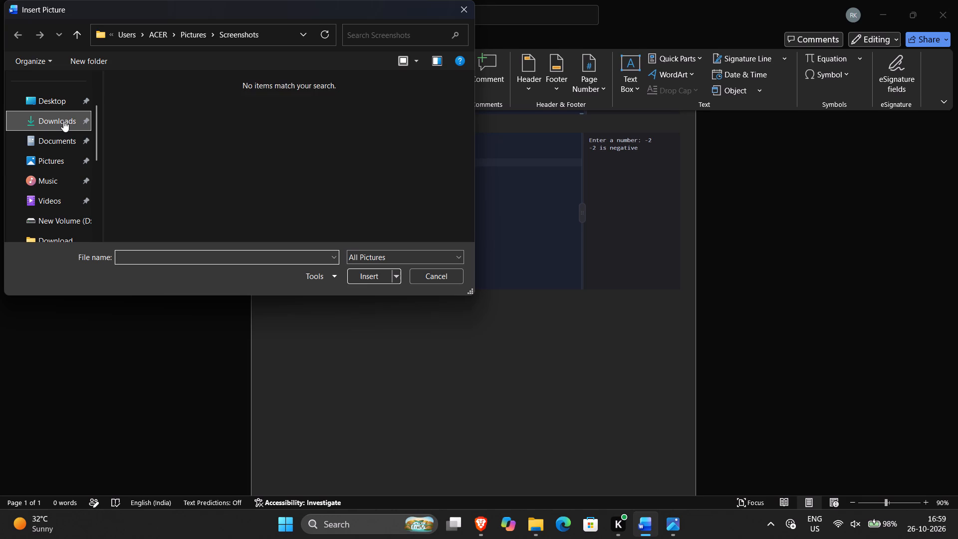
double_click(150, 110)
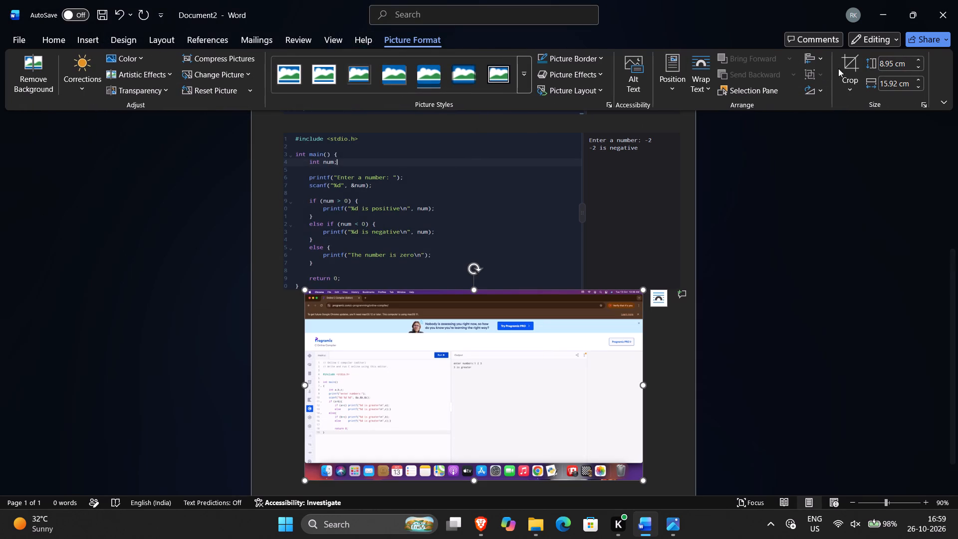
Crop the browser header and left edge off the inserted screenshot, to about 6.27 cm high by 15.43 cm wide.
click(852, 63)
ctrl+scroll(852, 63, down, 11)
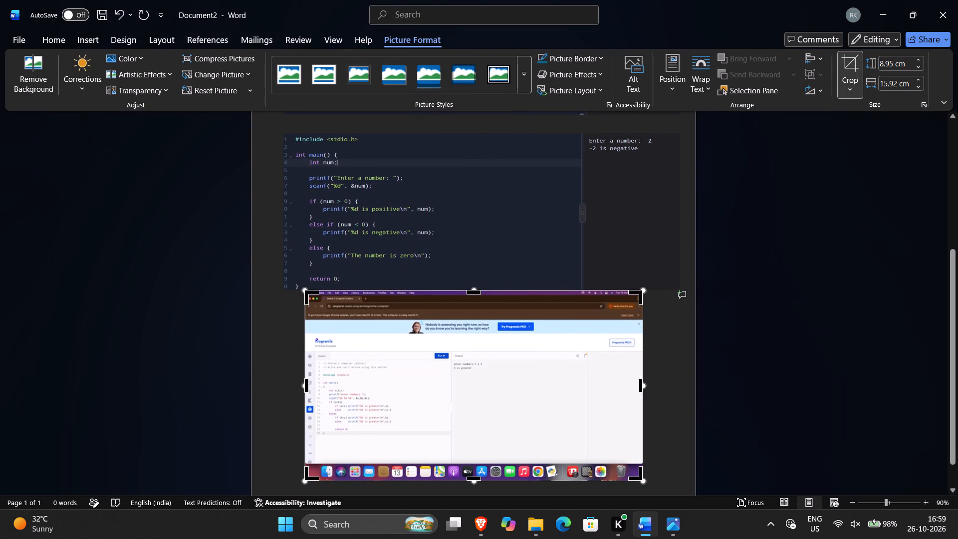
drag(309, 293, 315, 347)
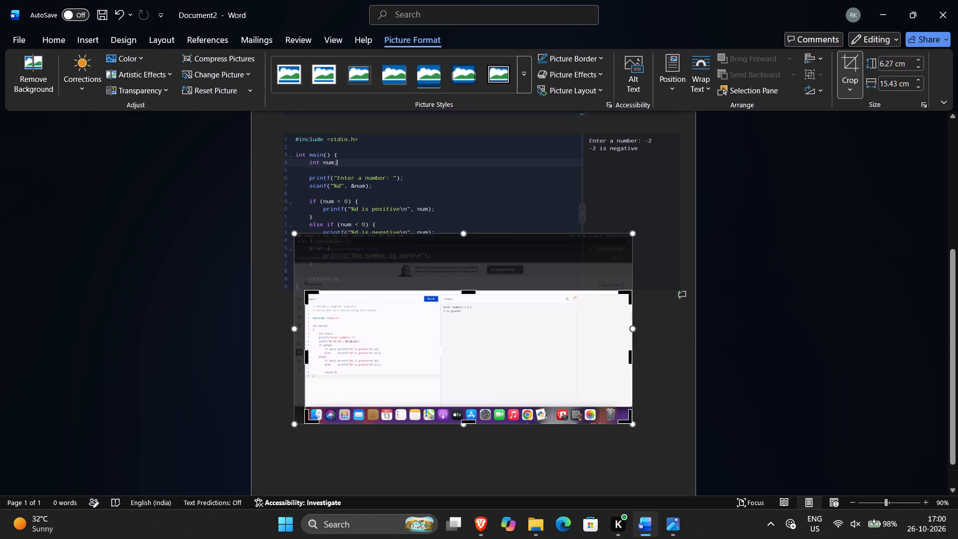
Crop the greatest-of-three-numbers screenshot to its code and output area, about 4.07 cm high by 9.43 cm wide.
drag(631, 423, 588, 397)
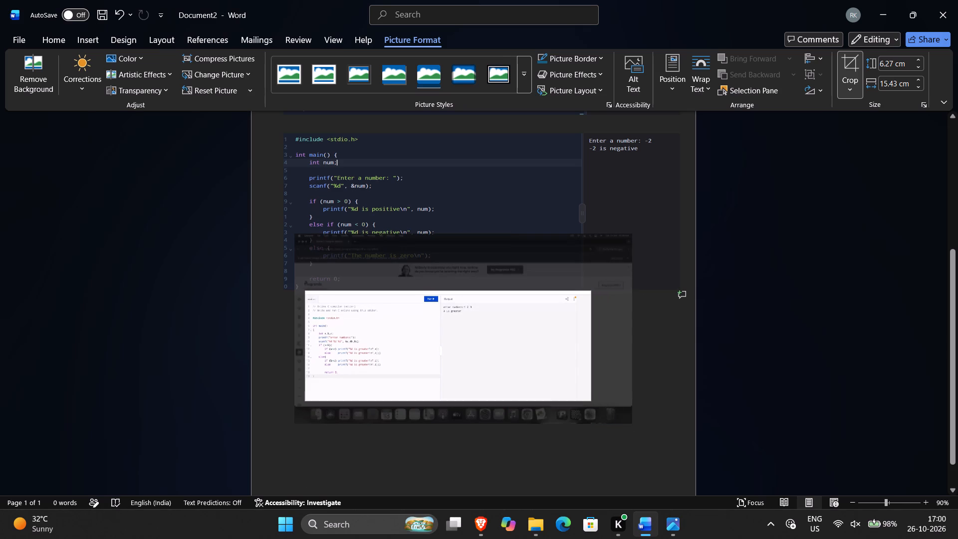
drag(588, 397, 516, 379)
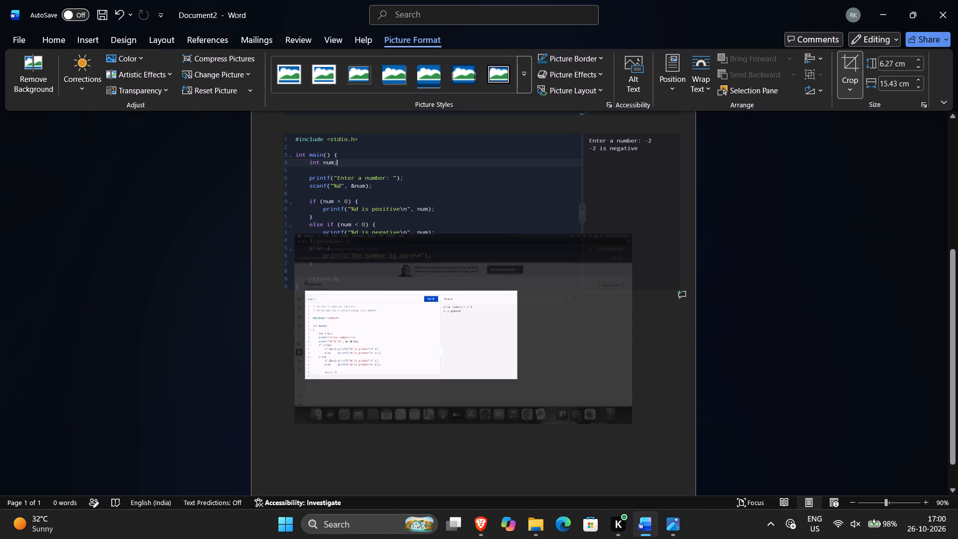
drag(516, 379, 508, 384)
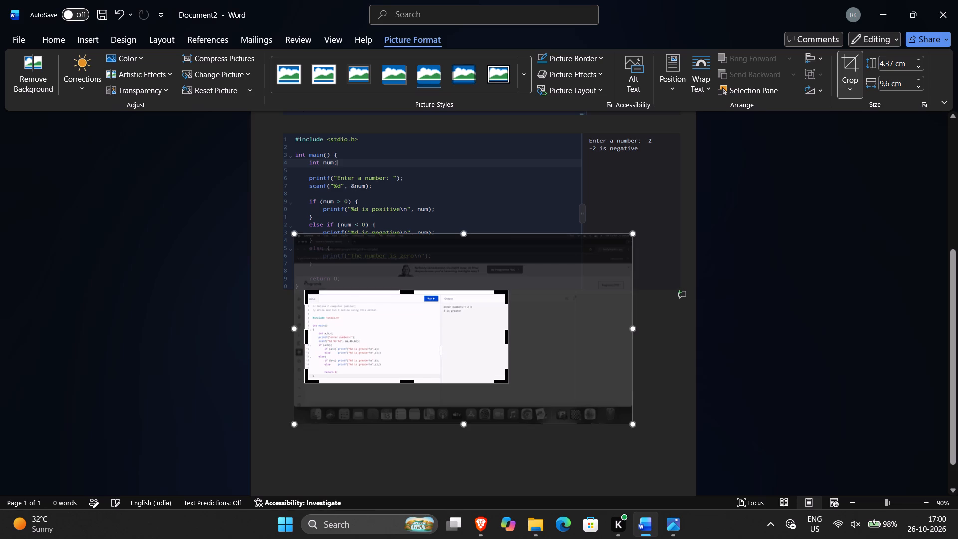
drag(499, 292, 500, 295)
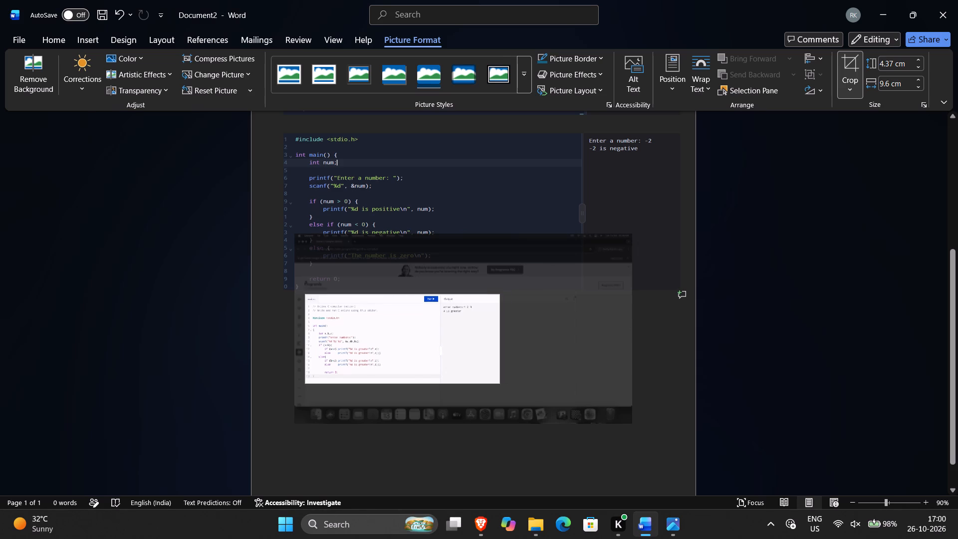
drag(500, 295, 505, 297)
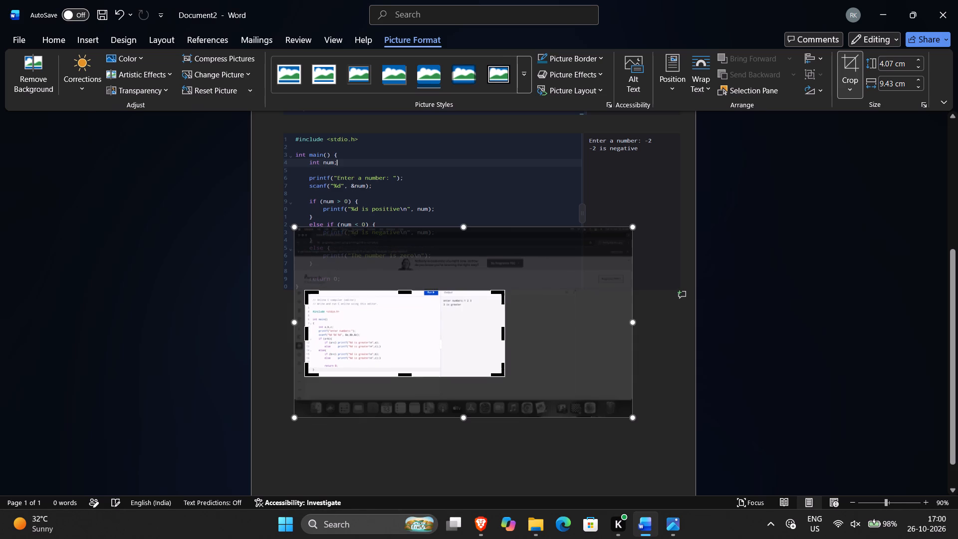
key(Return)
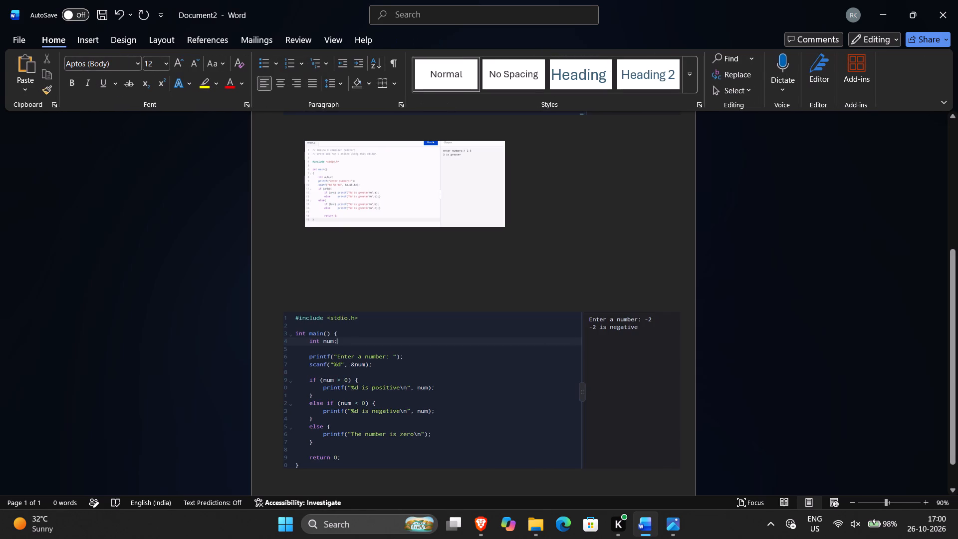
Rearrange the pictures so the positive/negative number program sits above the cropped greatest-of-three-numbers picture.
click(372, 159)
drag(372, 159, 382, 260)
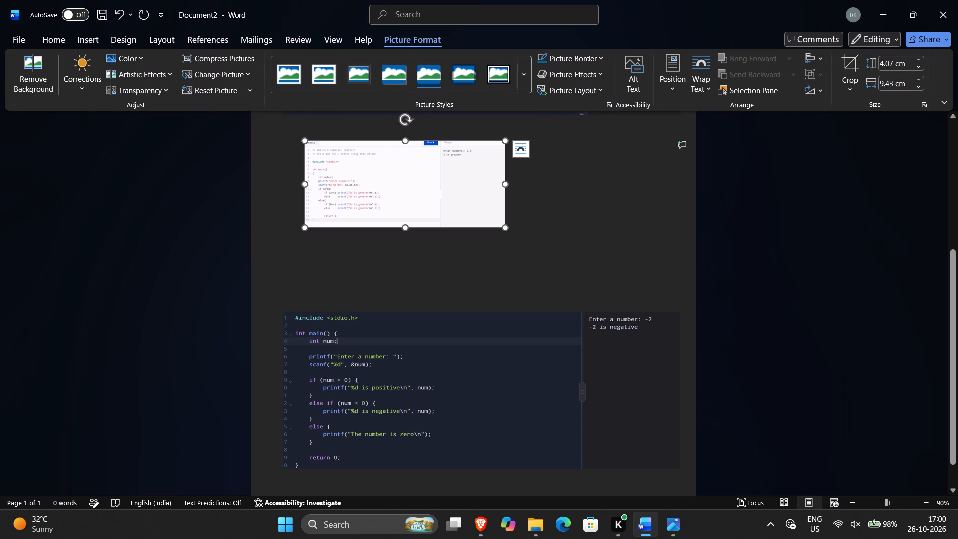
drag(389, 359, 391, 167)
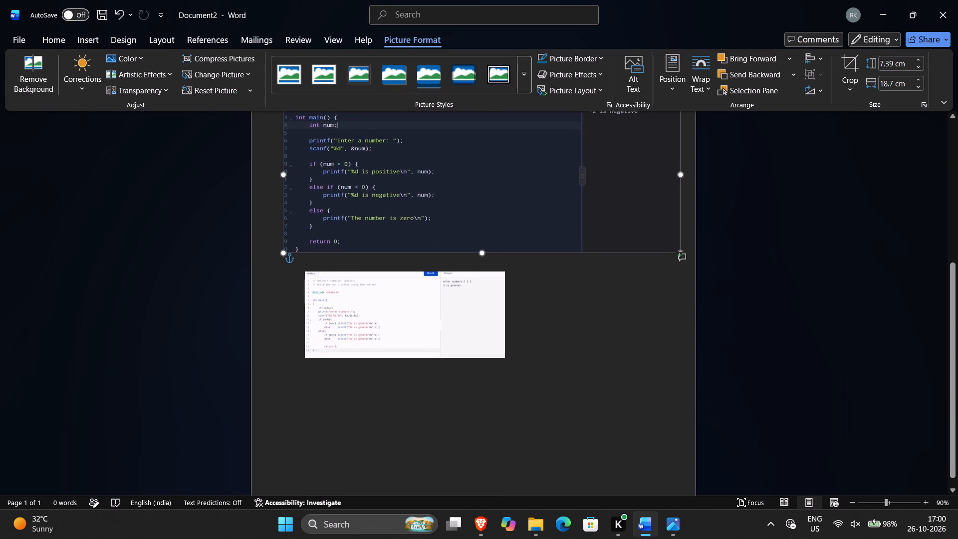
drag(422, 186, 419, 212)
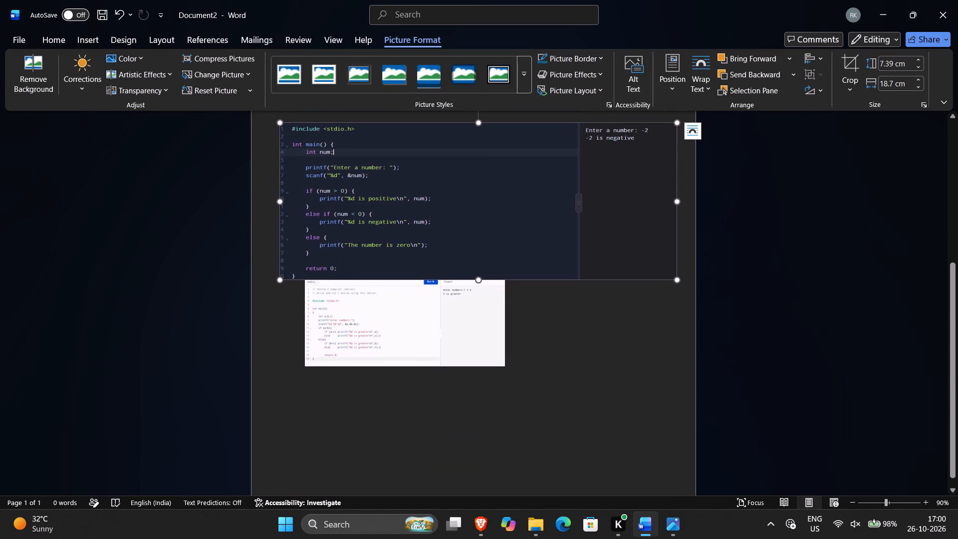
Give the greatest-of-three-numbers picture Square text wrapping and fix its position on the page.
click(352, 358)
click(527, 292)
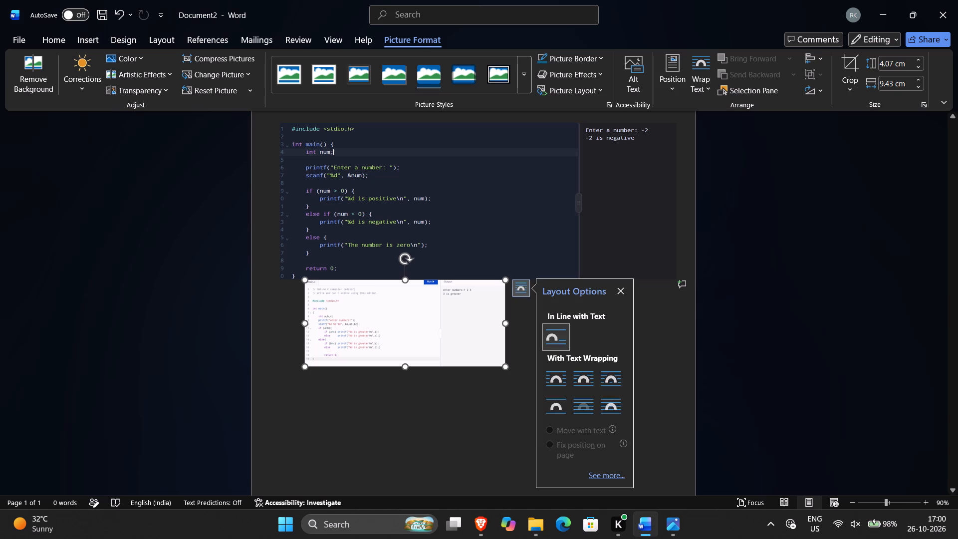
click(549, 445)
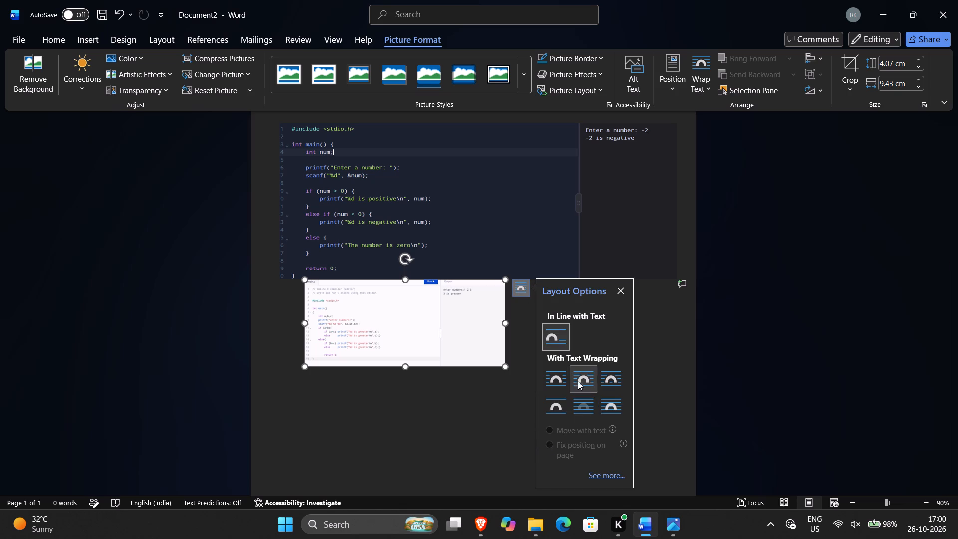
drag(552, 376, 552, 381)
click(552, 381)
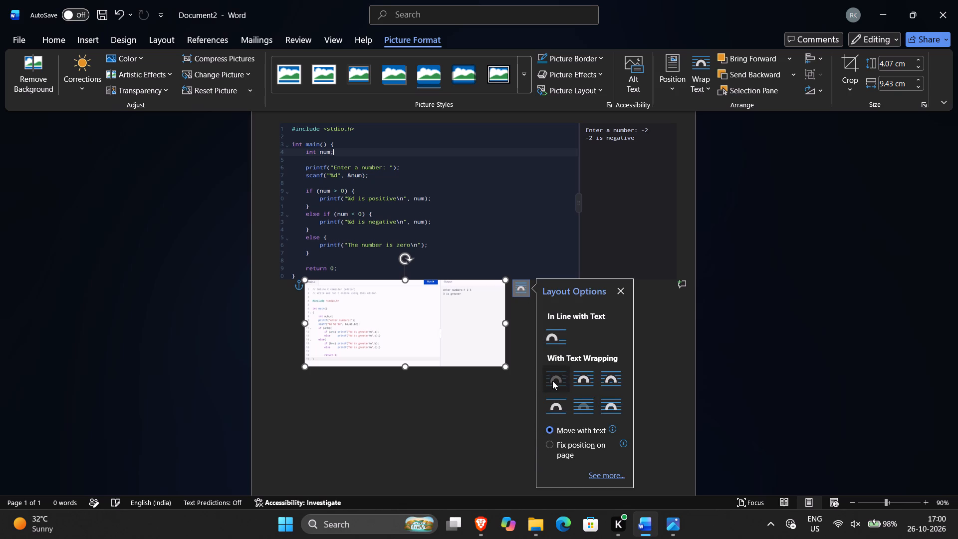
click(548, 446)
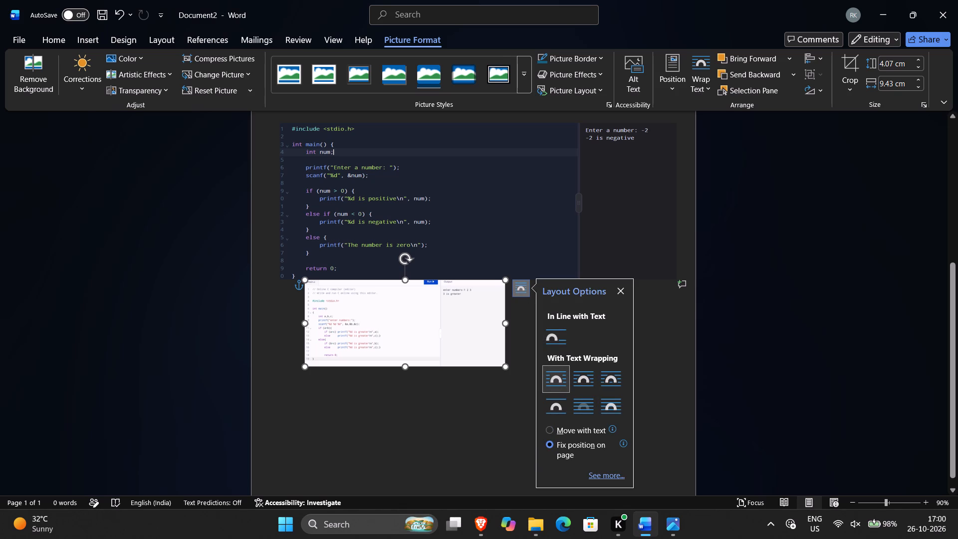
Place the greatest-of-three-numbers picture below the positive/negative program with a small gap and enlarge it to about 7.78 by 18.7 cm.
click(411, 309)
drag(411, 309, 347, 344)
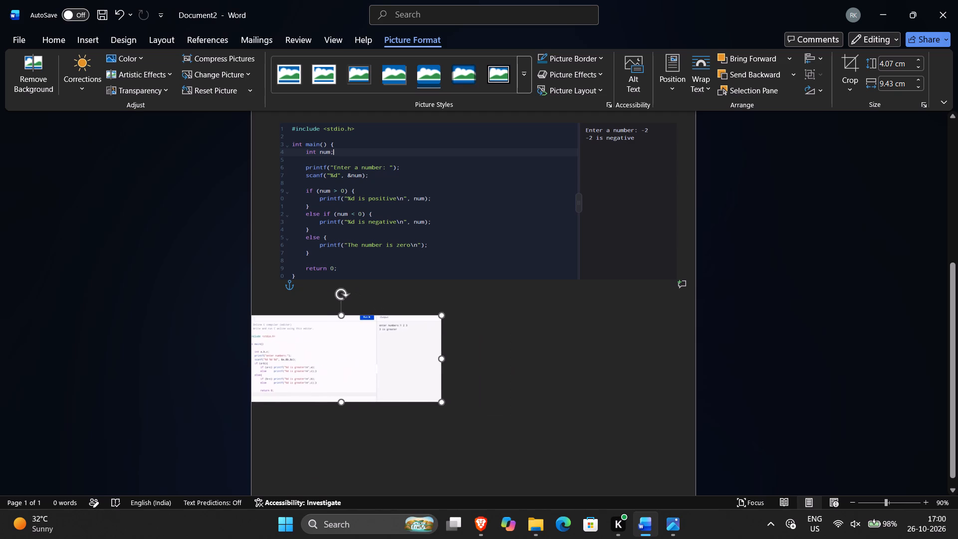
drag(347, 344, 387, 353)
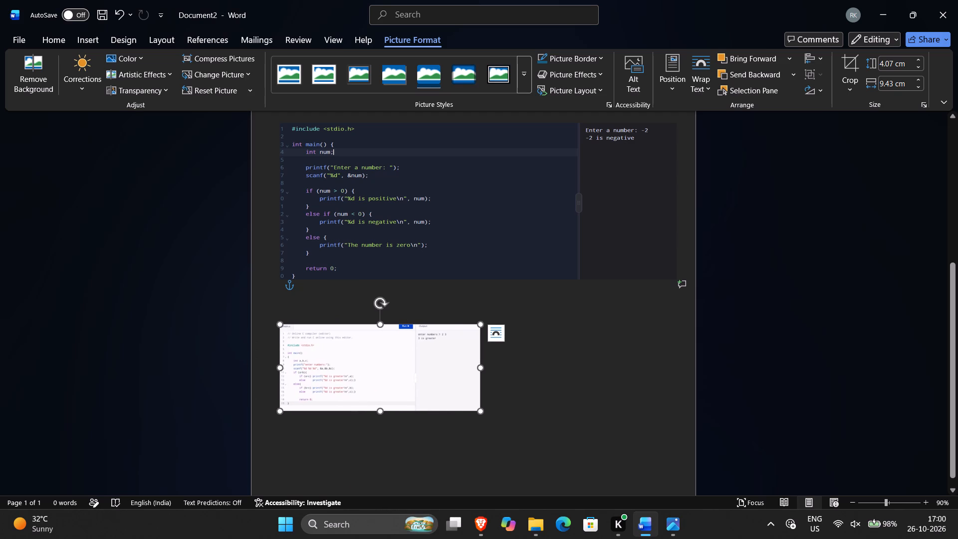
drag(482, 411, 656, 447)
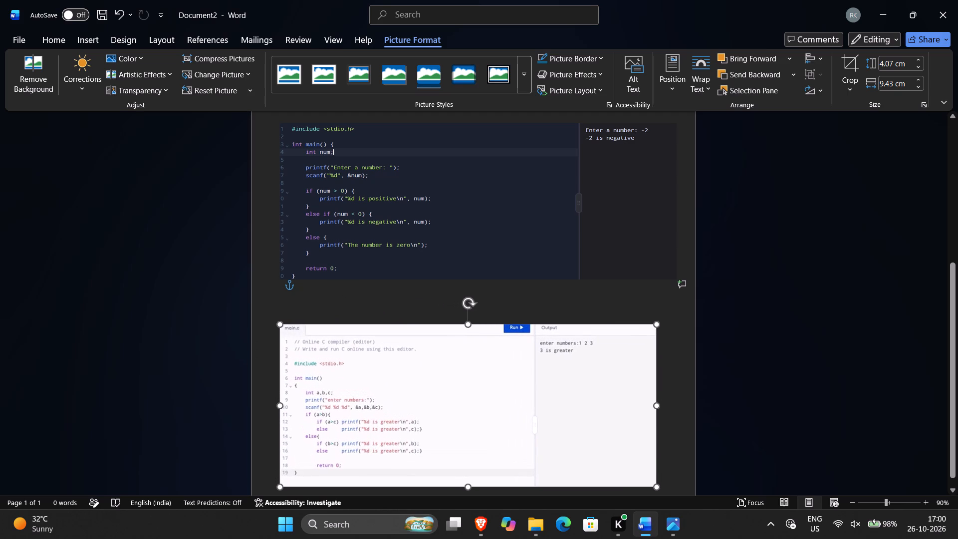
drag(656, 447, 662, 444)
drag(518, 437, 516, 424)
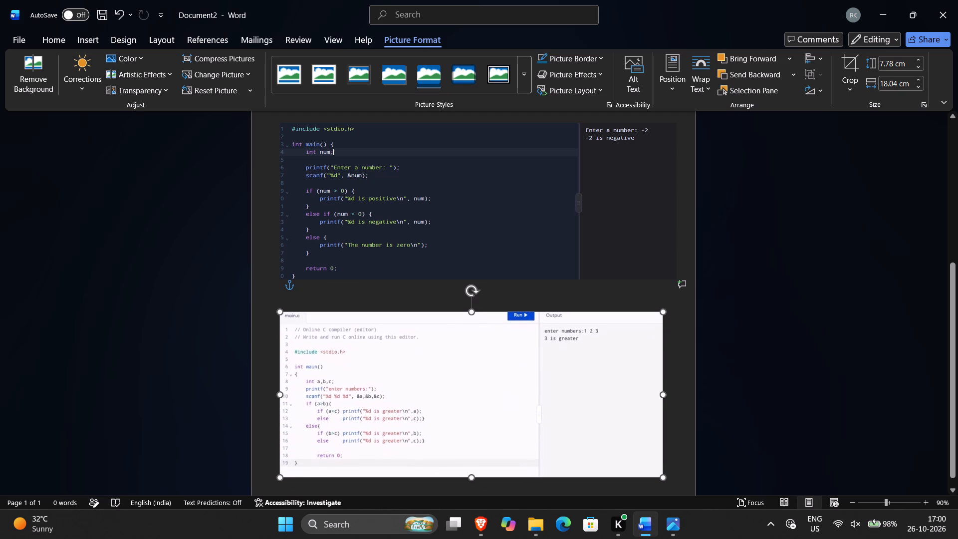
drag(516, 424, 519, 418)
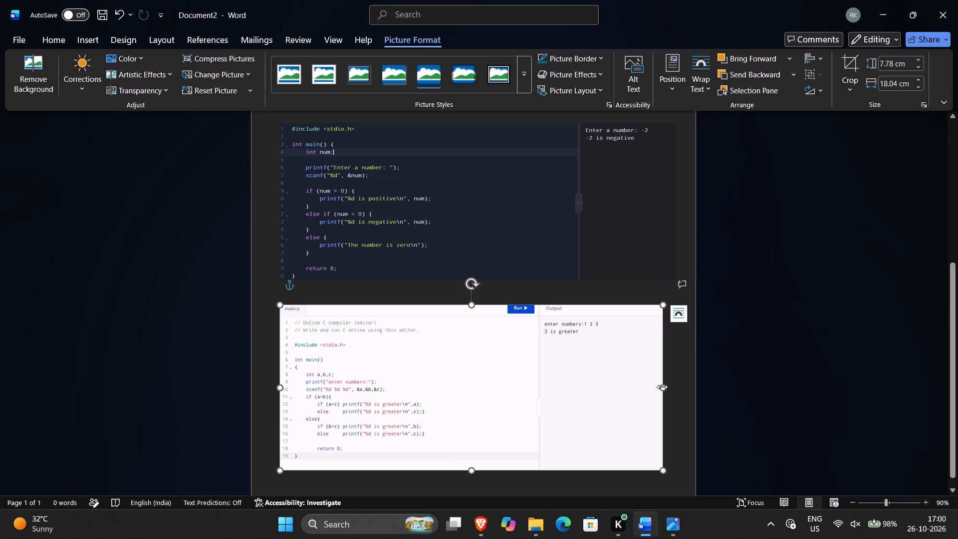
drag(662, 387, 675, 389)
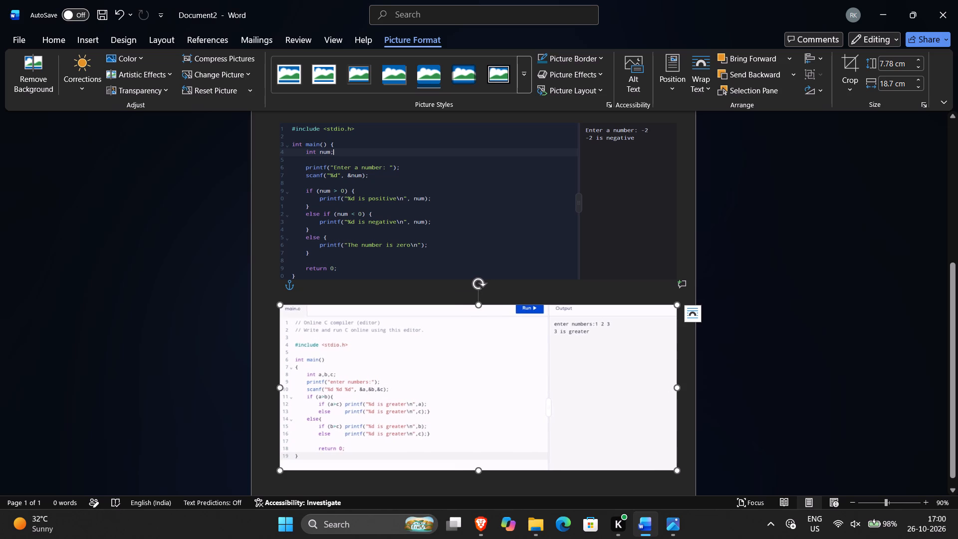
Export the document as a PDF named "exp 3" in the Desktop folder.
scroll(270, 279, down, 6)
scroll(300, 123, up, 1)
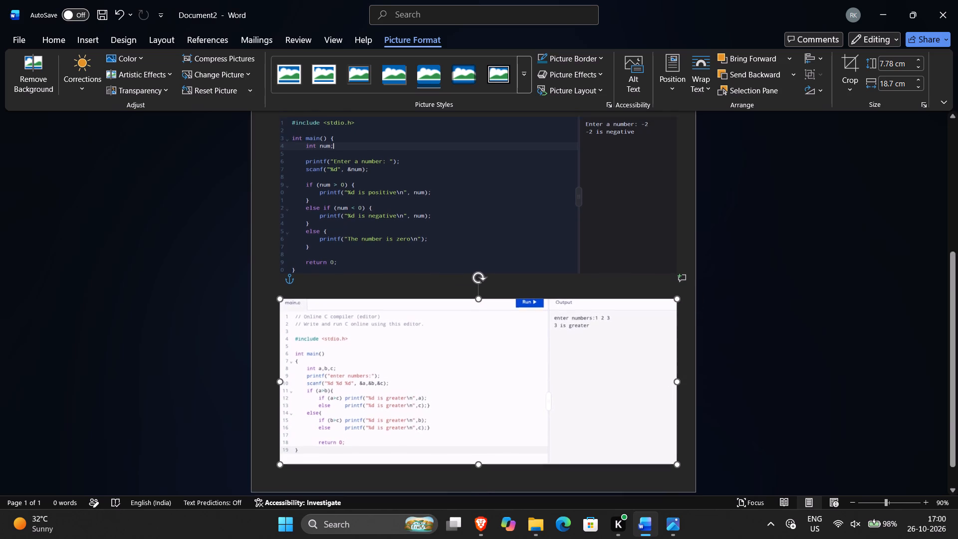
scroll(300, 123, up, 1)
click(32, 48)
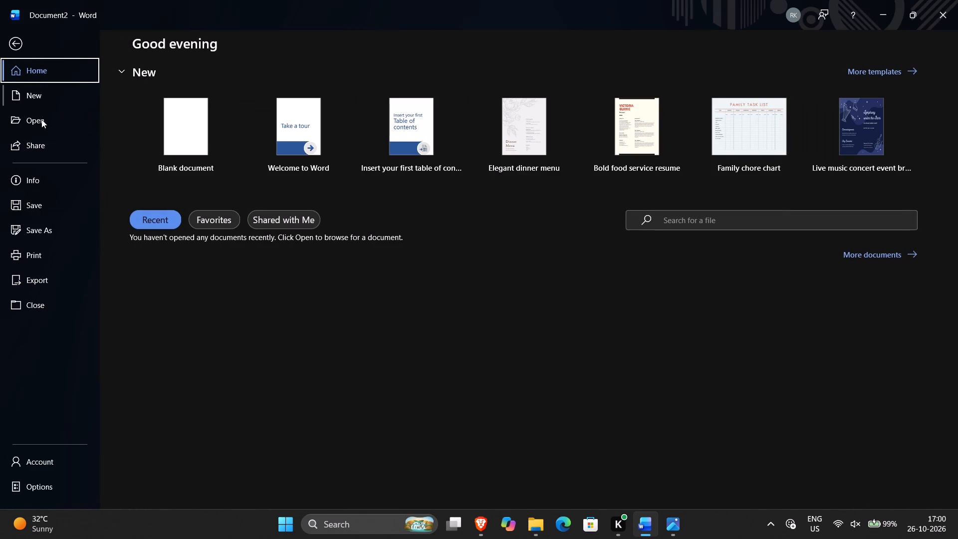
click(30, 276)
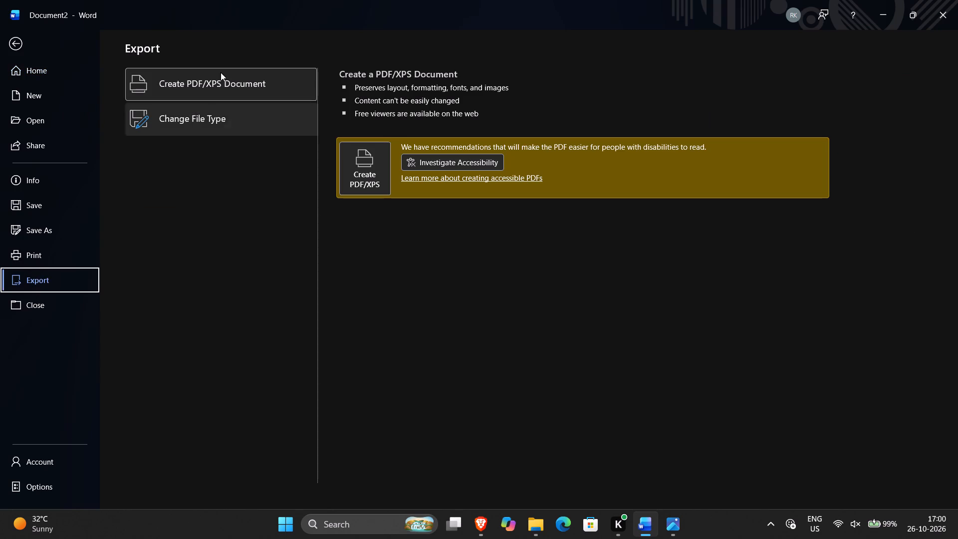
click(360, 147)
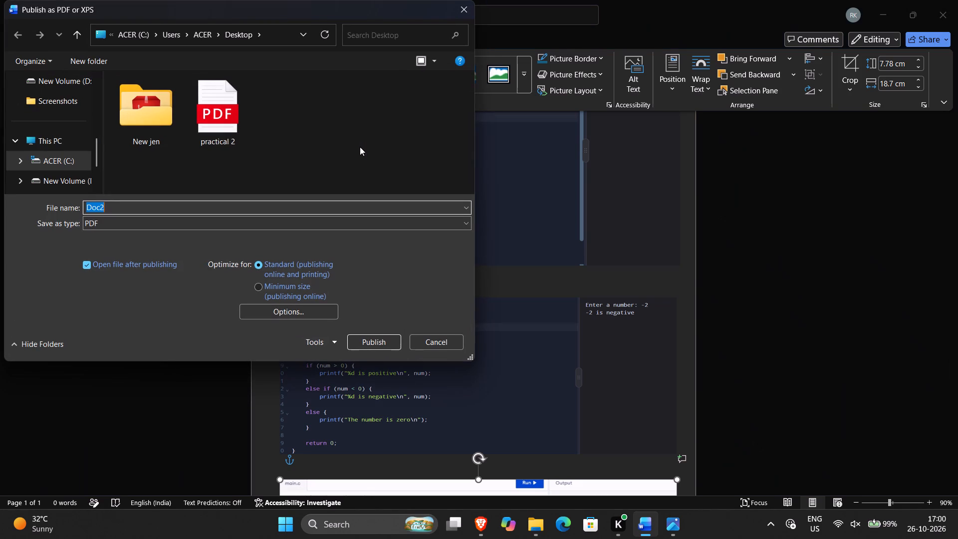
key(BackSpace)
text(exp 3)
key(Return)
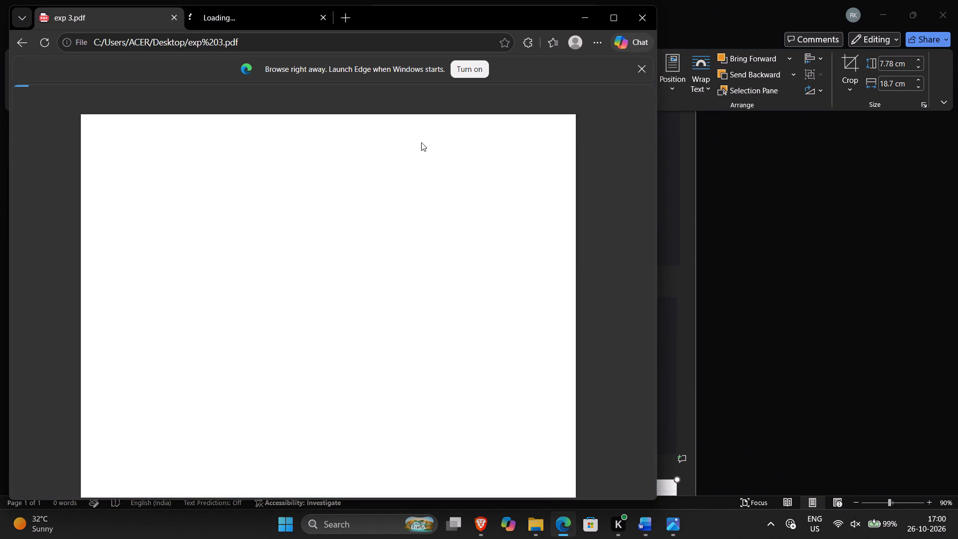
Check the picture layout down the page of the exported exp 3 PDF in Edge and close the browser window.
scroll(362, 287, down, 8)
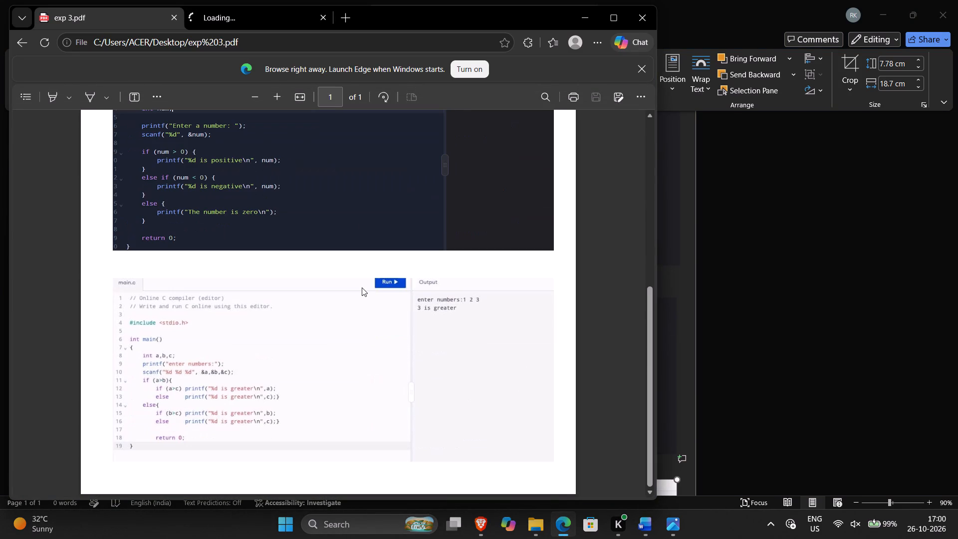
scroll(362, 287, down, 1)
click(643, 9)
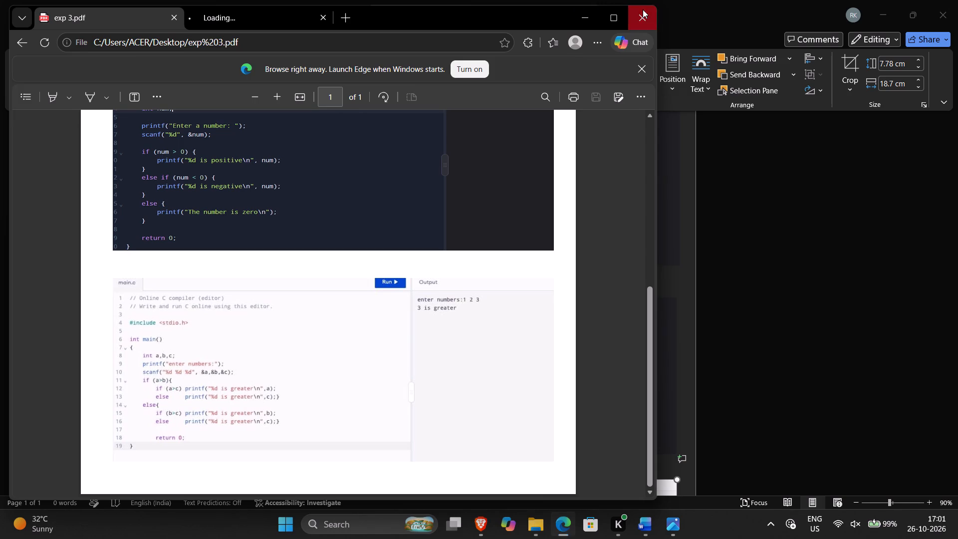
Close Document2 in Word.
click(955, 2)
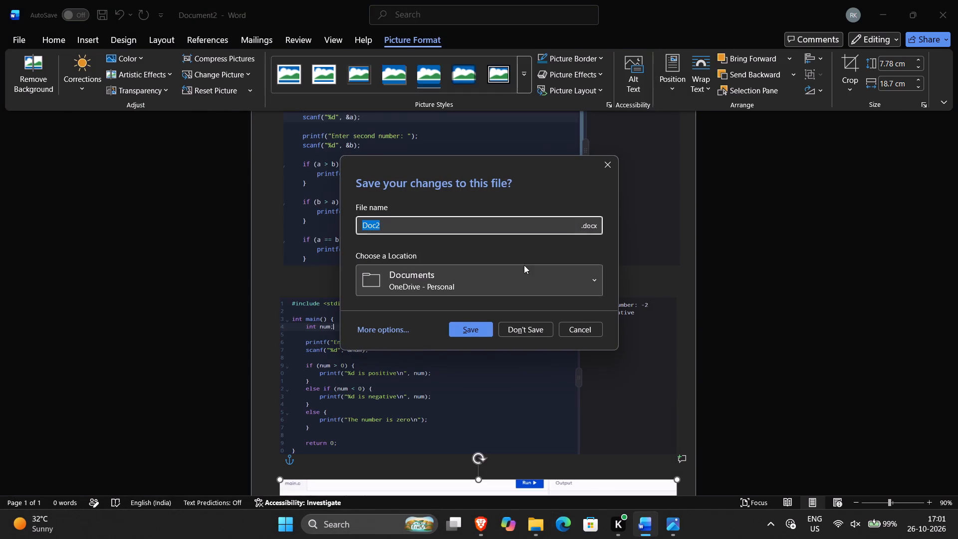